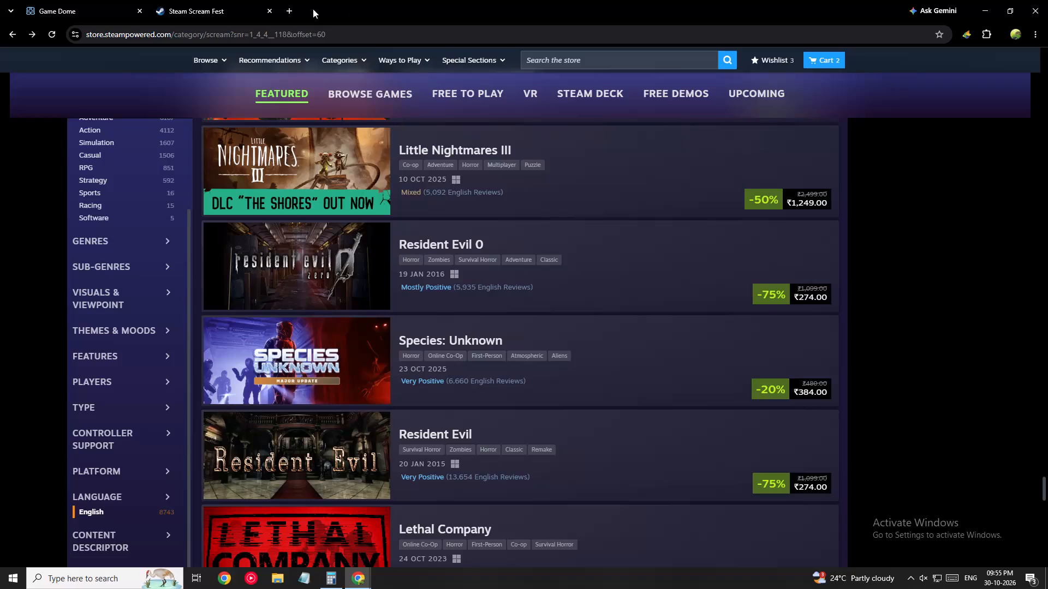
Look through the featured horror games and their discounts in the Steam Scream Fest list, and load more games.
scroll(337, 400, down, 4)
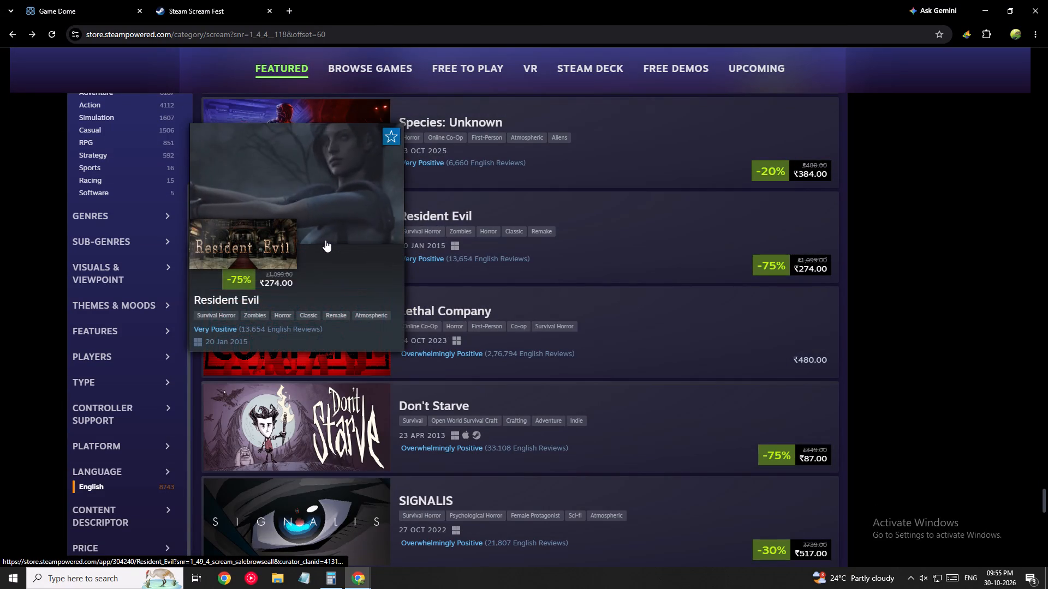
scroll(320, 250, down, 4)
scroll(276, 399, down, 4)
scroll(231, 447, down, 5)
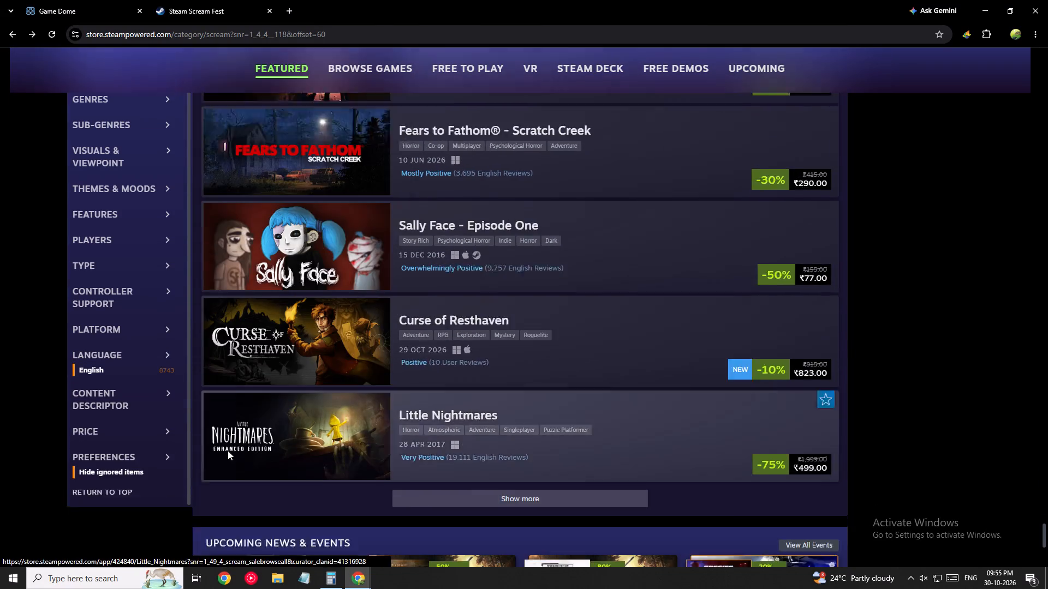
scroll(228, 450, down, 4)
scroll(252, 371, up, 3)
scroll(481, 404, up, 4)
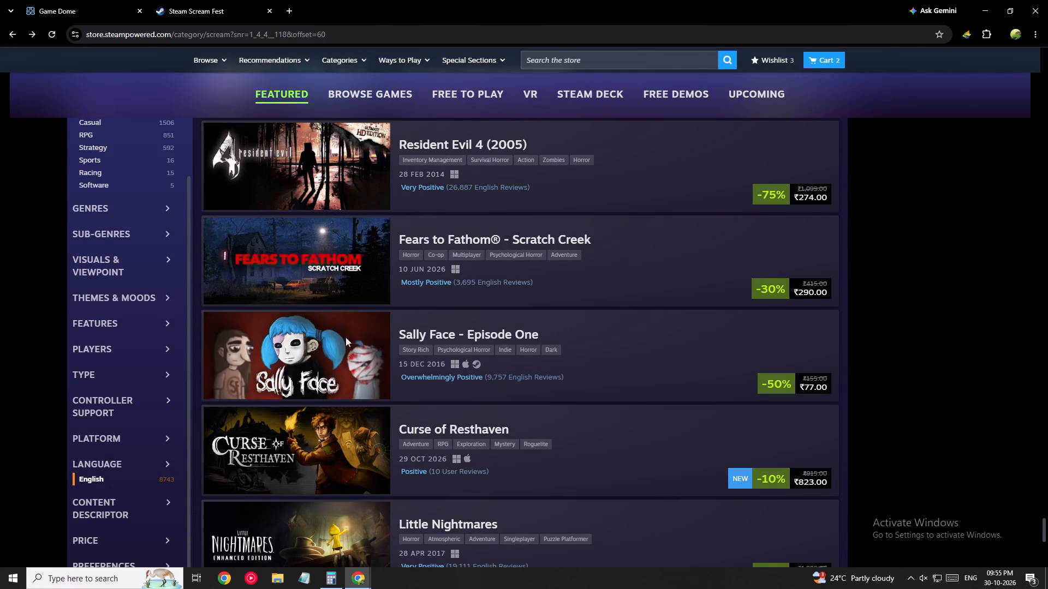
scroll(731, 278, up, 1)
scroll(779, 333, down, 4)
scroll(610, 378, up, 1)
scroll(599, 382, down, 1)
click(501, 434)
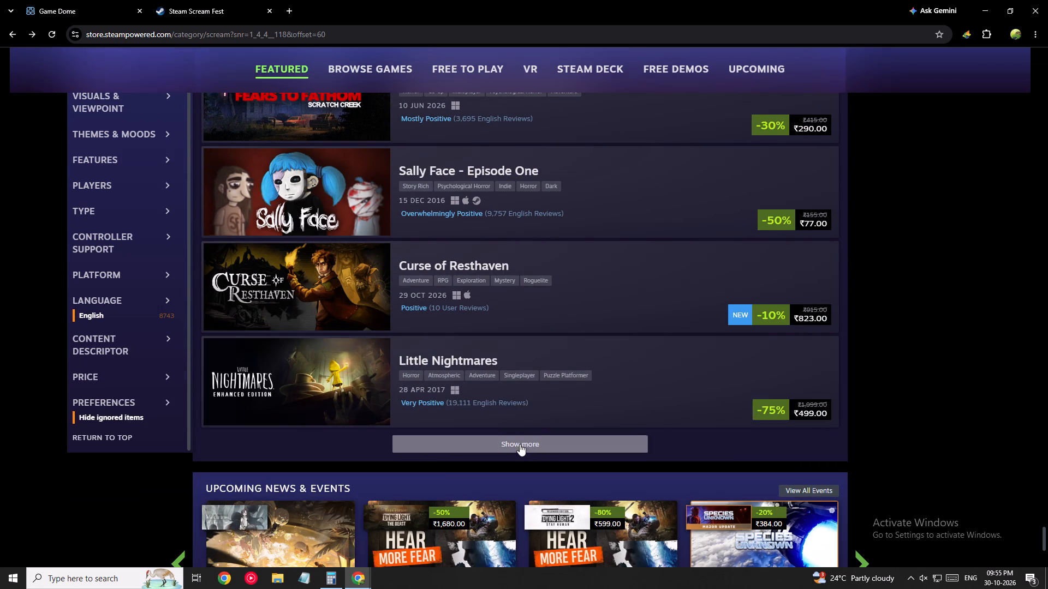
click(523, 446)
Examine the newly loaded games and their prices, extending the Scream Fest list with another batch.
scroll(375, 426, down, 4)
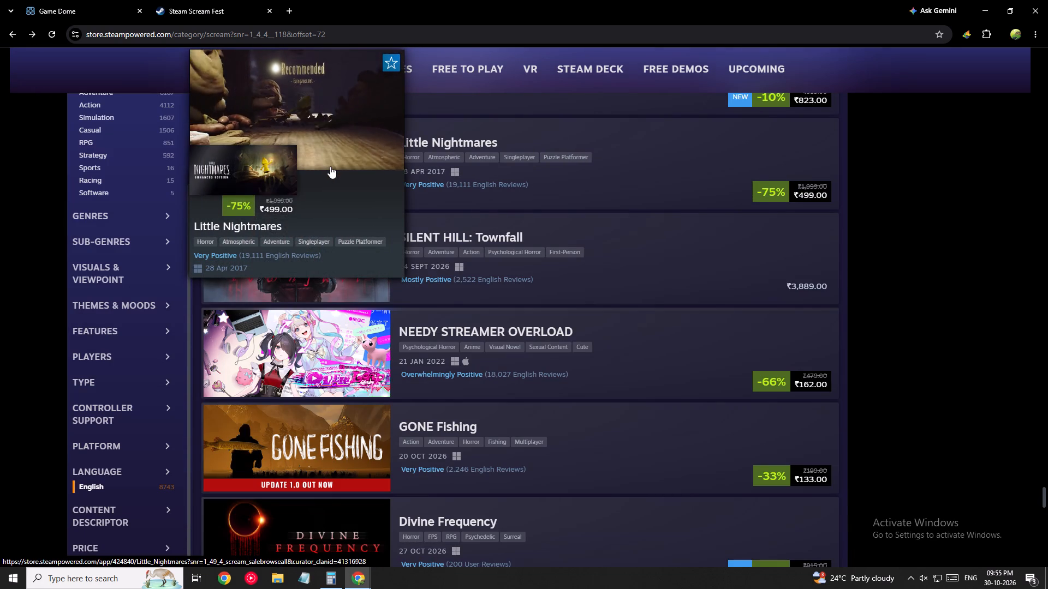
scroll(921, 332, down, 2)
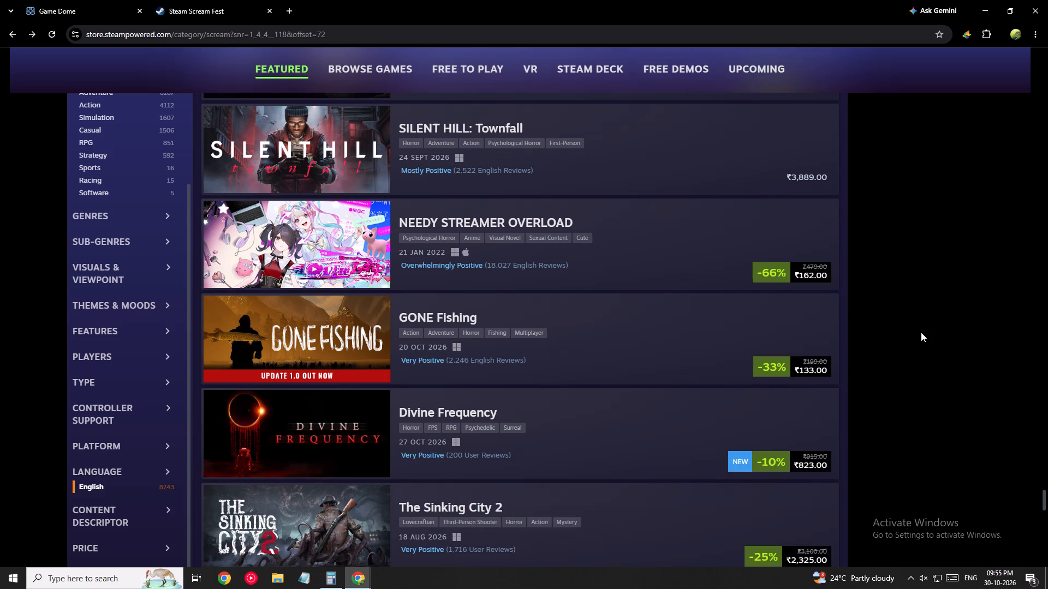
scroll(921, 332, down, 9)
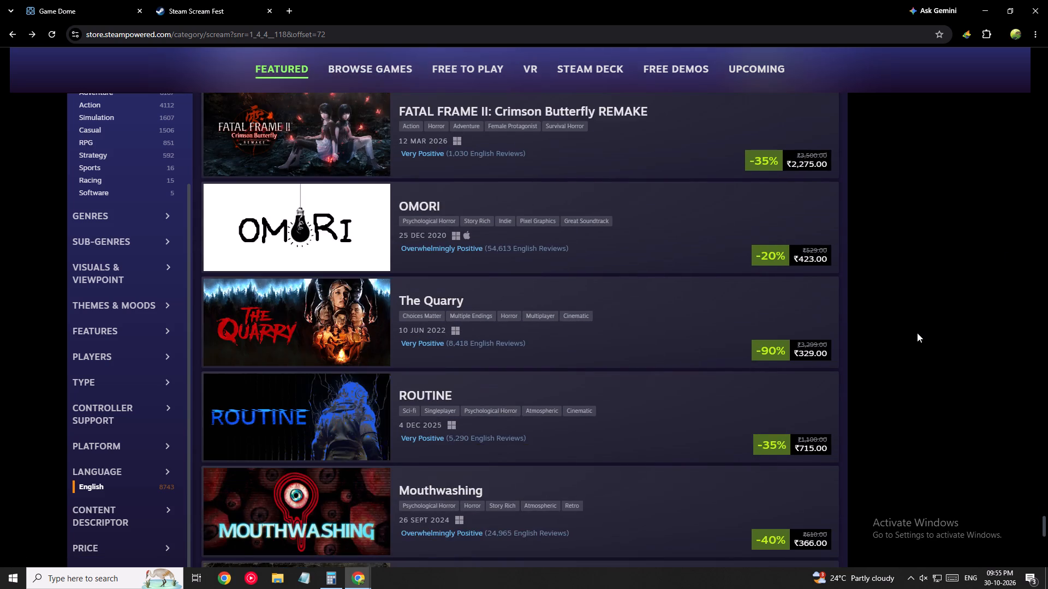
scroll(917, 333, down, 10)
click(554, 220)
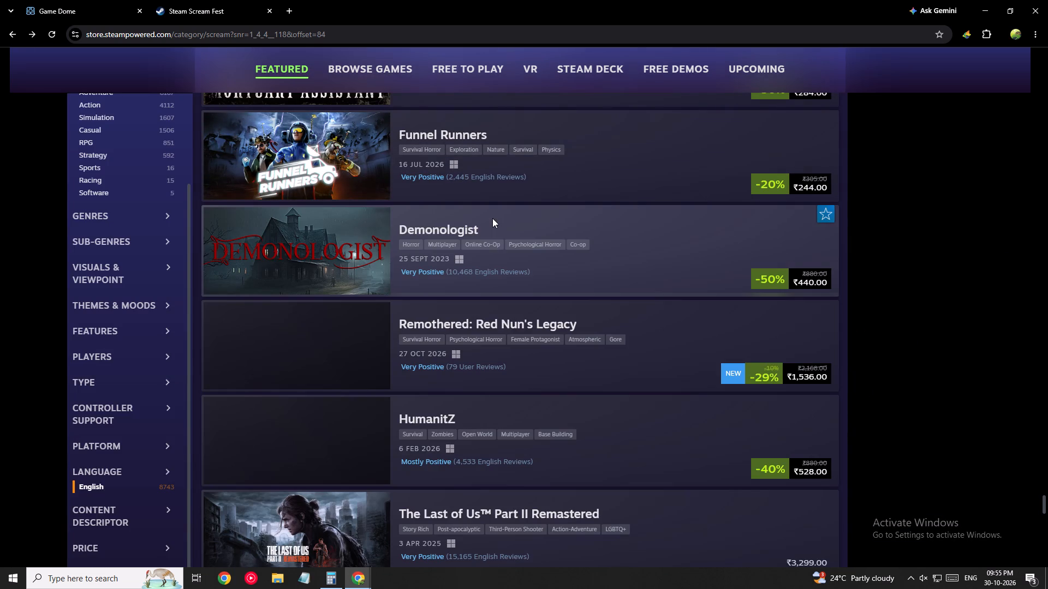
scroll(442, 249, down, 3)
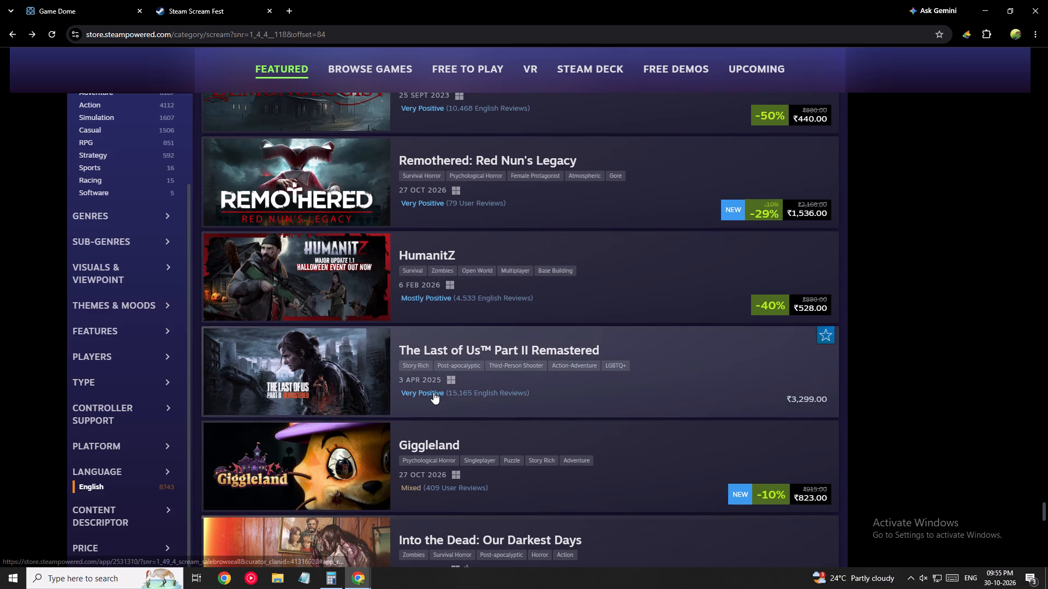
scroll(433, 392, down, 8)
scroll(514, 324, down, 6)
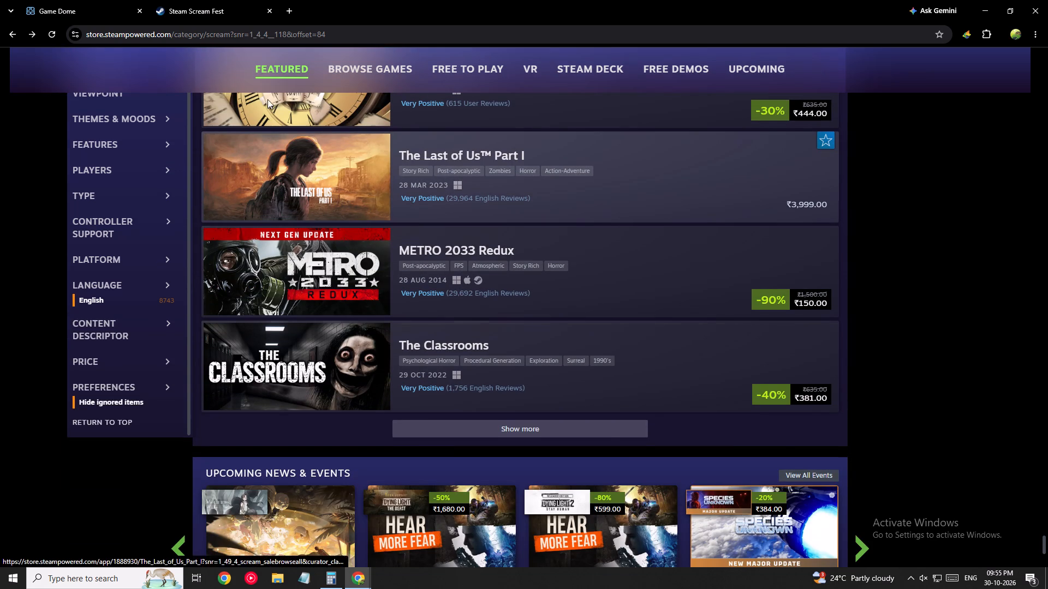
Close the Steam Scream Fest page and return to the Game Dome admin page.
click(270, 10)
click(92, 0)
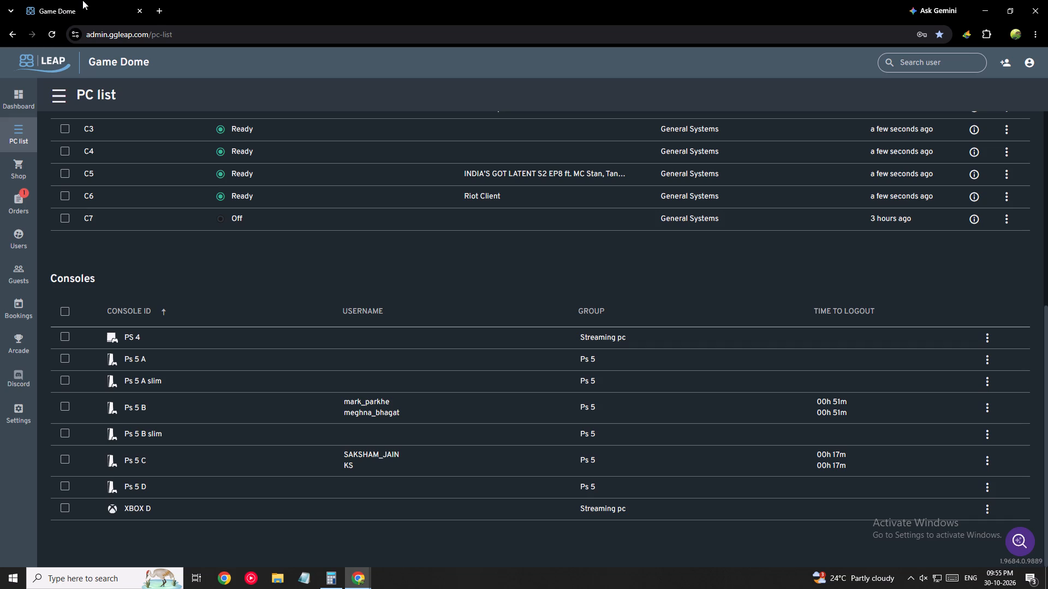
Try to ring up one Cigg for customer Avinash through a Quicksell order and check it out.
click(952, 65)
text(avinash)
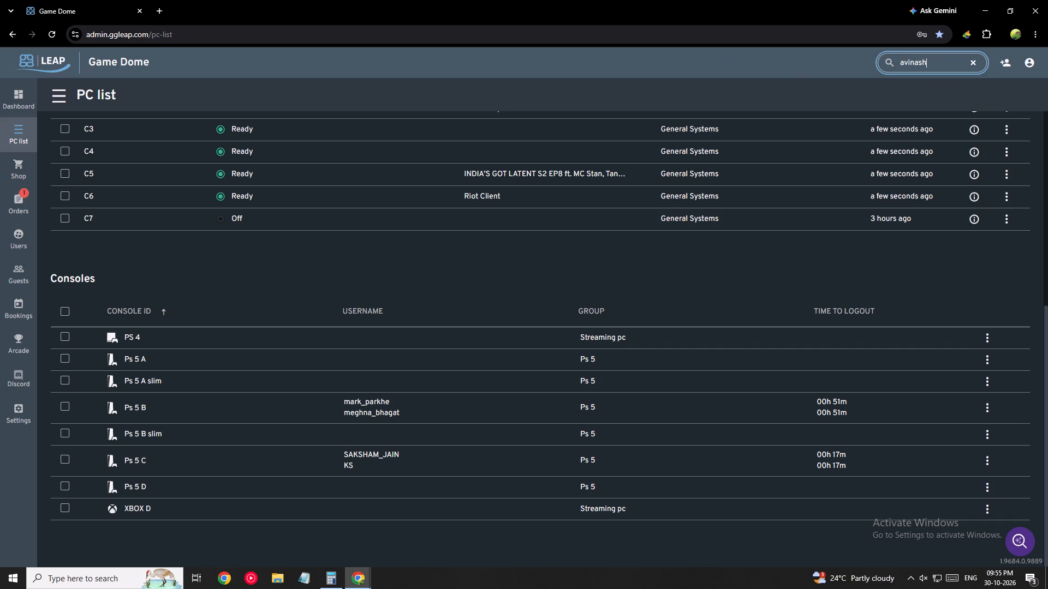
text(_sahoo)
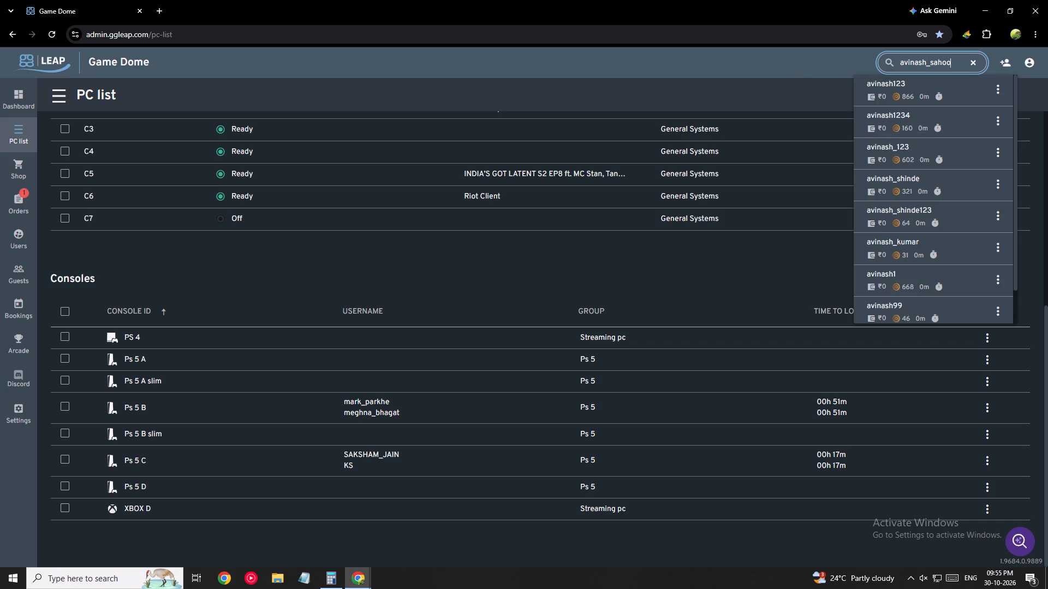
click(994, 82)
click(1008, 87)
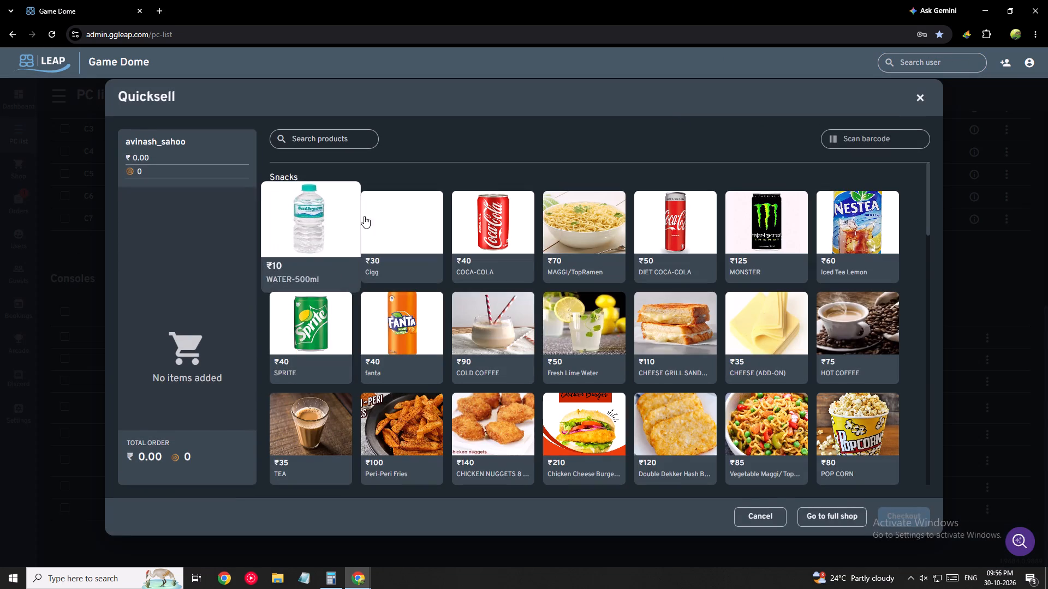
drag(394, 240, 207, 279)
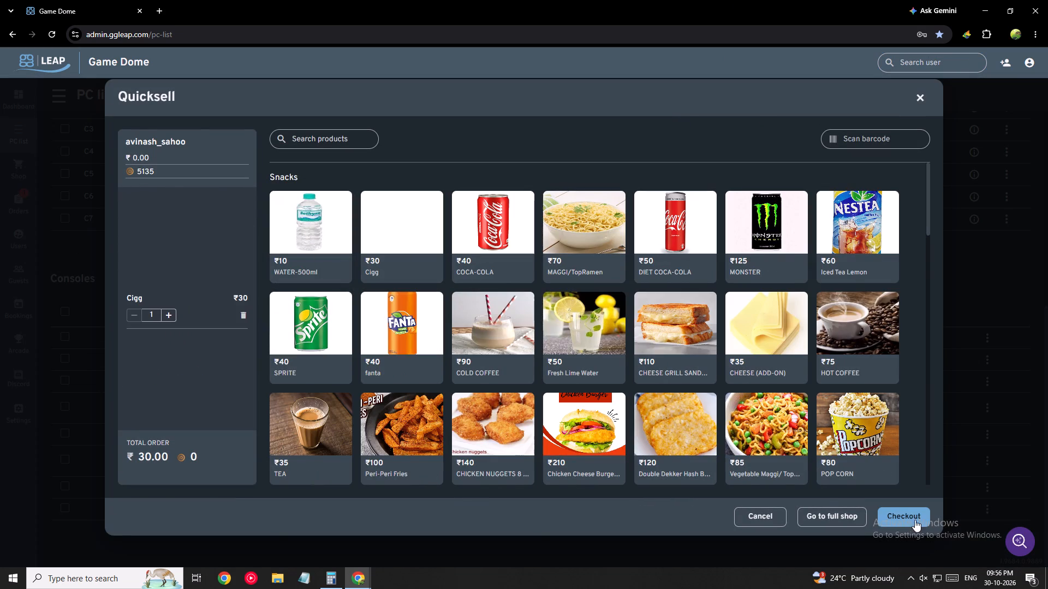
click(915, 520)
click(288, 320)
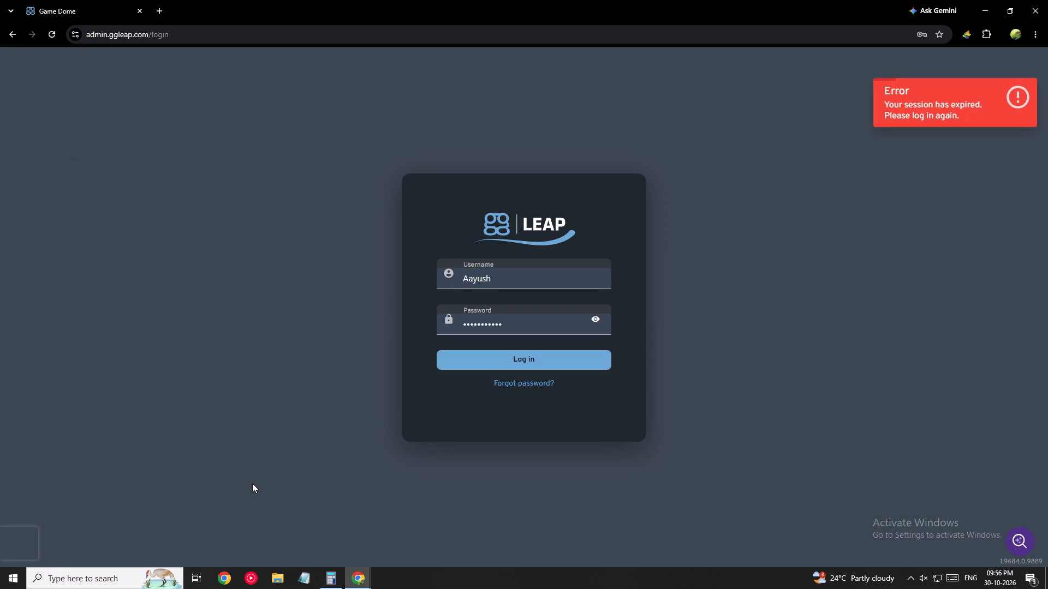
Log back in to the Game Dome admin site with the prefilled credentials.
click(512, 362)
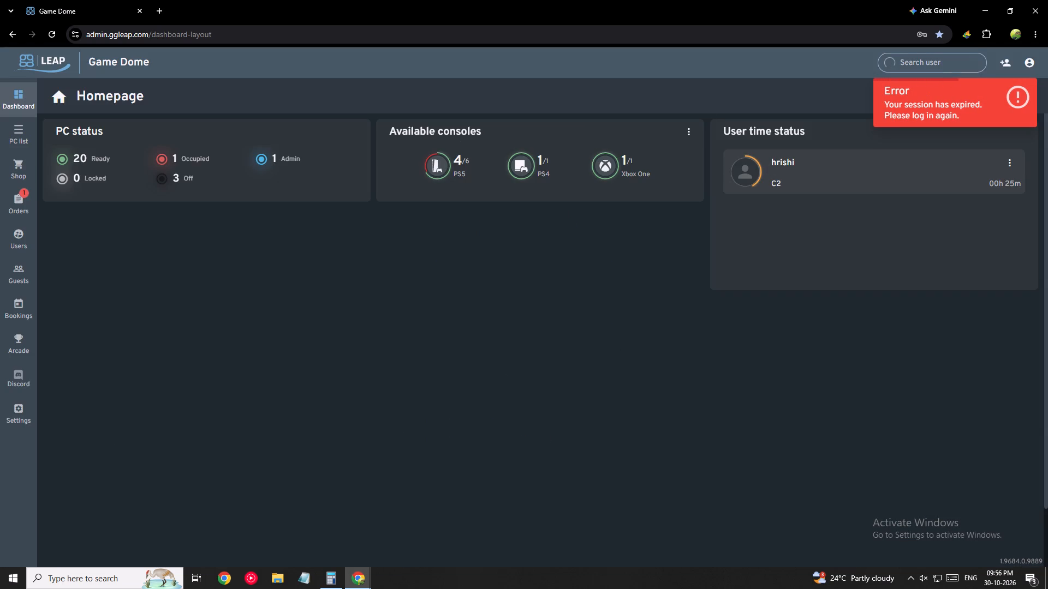
click(950, 64)
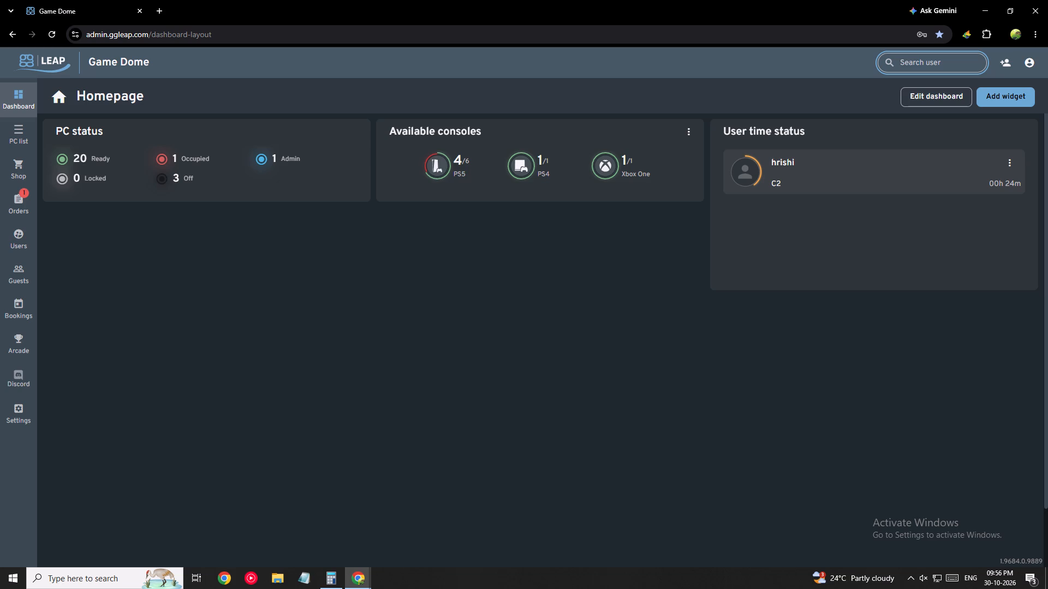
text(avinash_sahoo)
click(1004, 97)
click(1026, 104)
drag(381, 243, 239, 322)
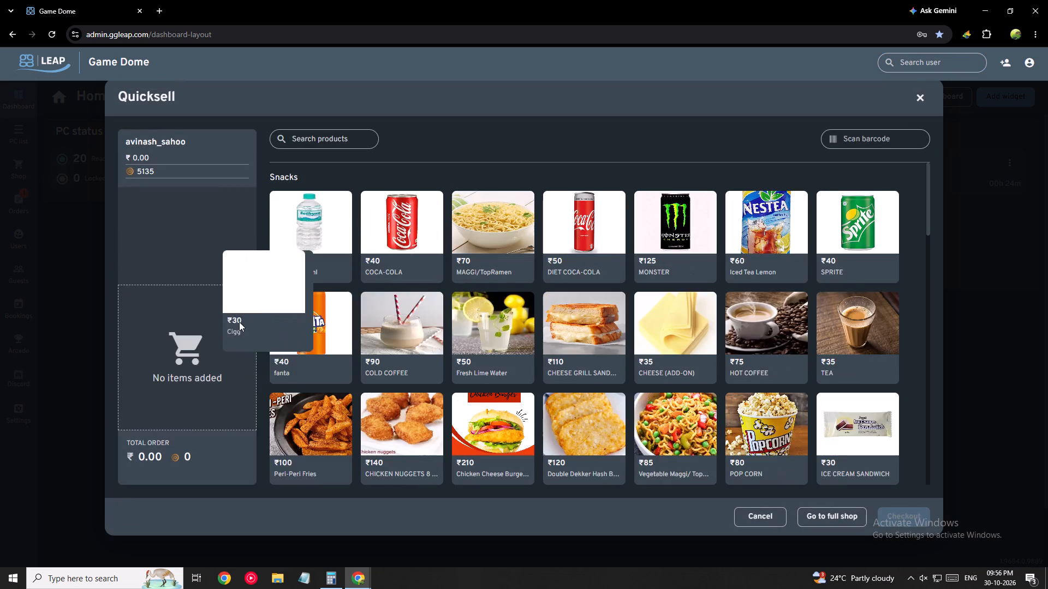
drag(239, 322, 227, 345)
Check out the Cigg order and charge the full ₹30 by credit card.
click(917, 512)
click(312, 290)
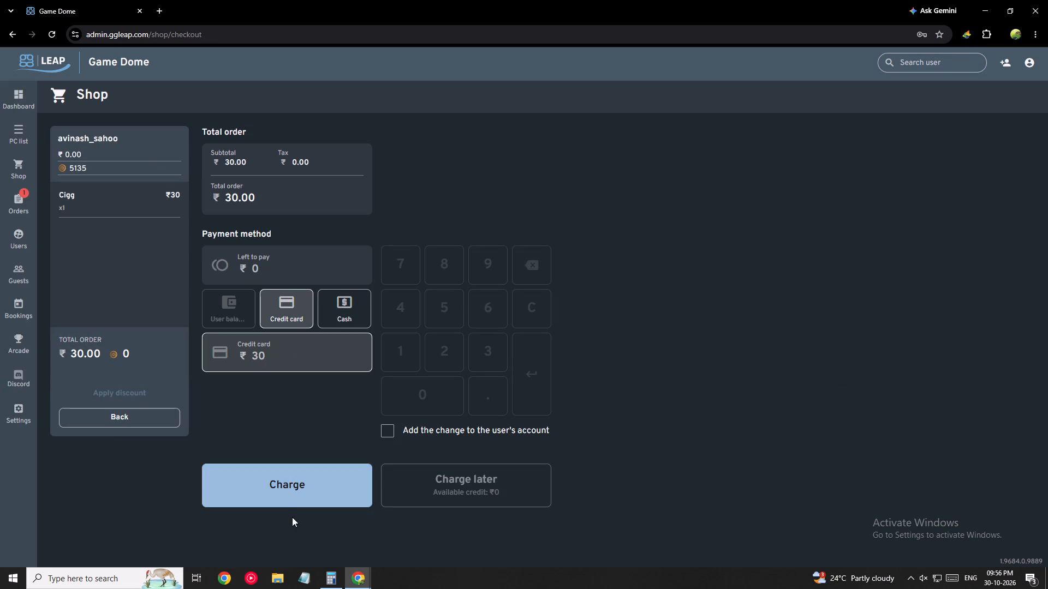
click(292, 517)
click(325, 466)
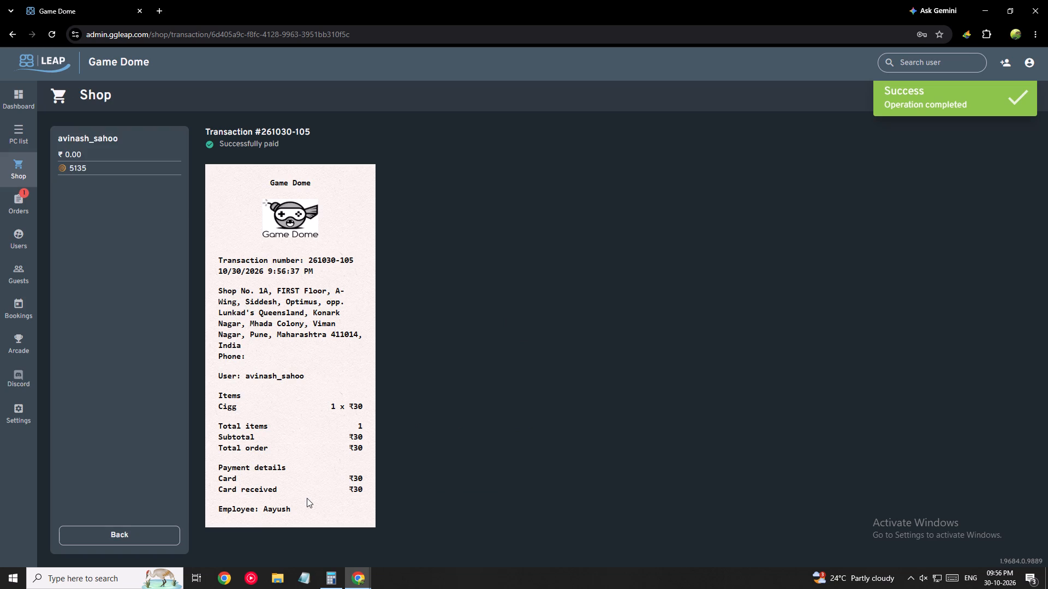
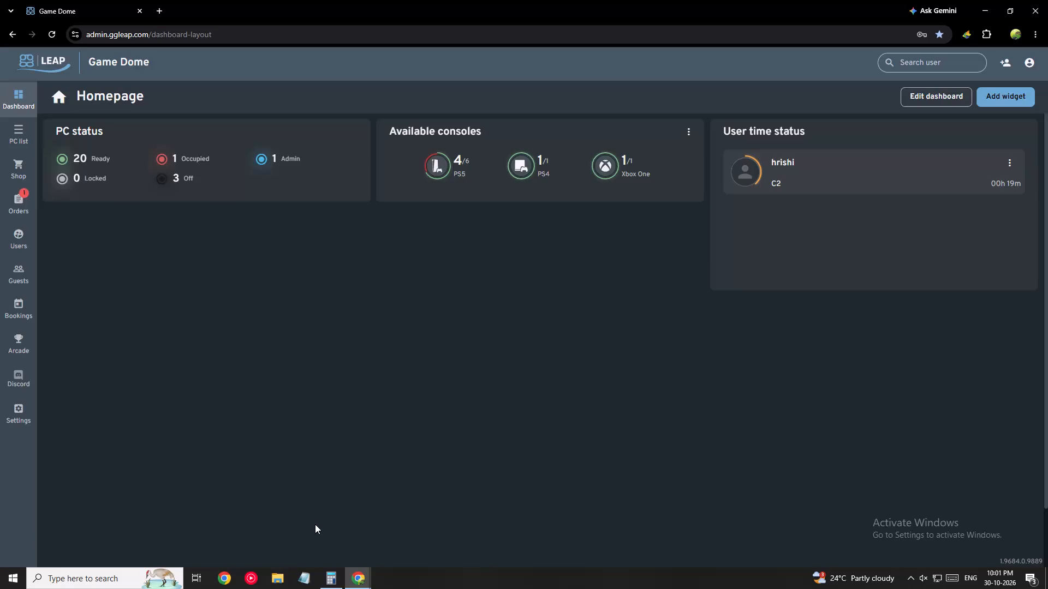
Open the PC list to view the gaming stations.
click(16, 136)
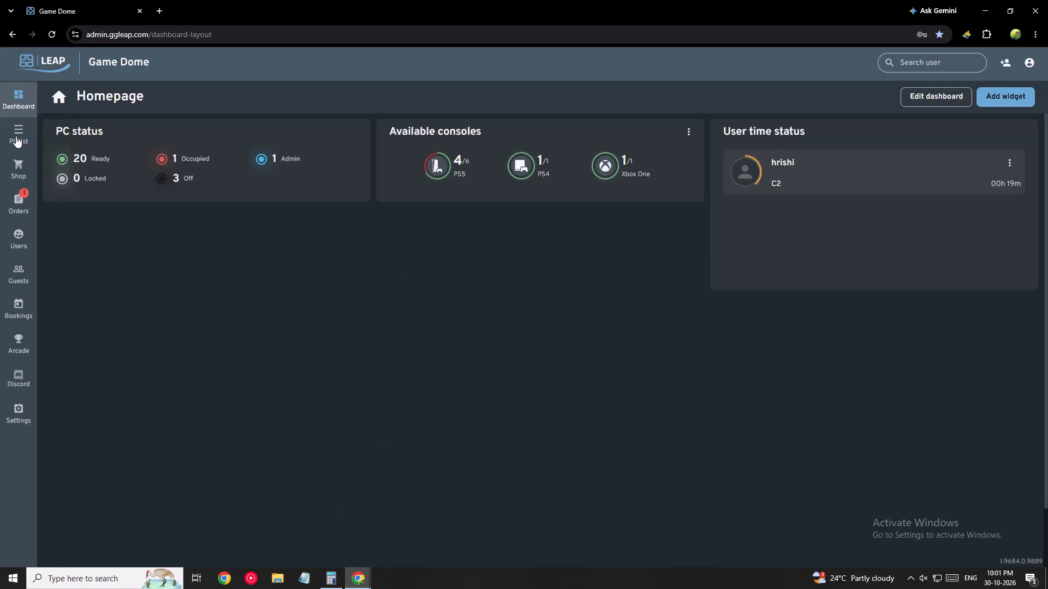
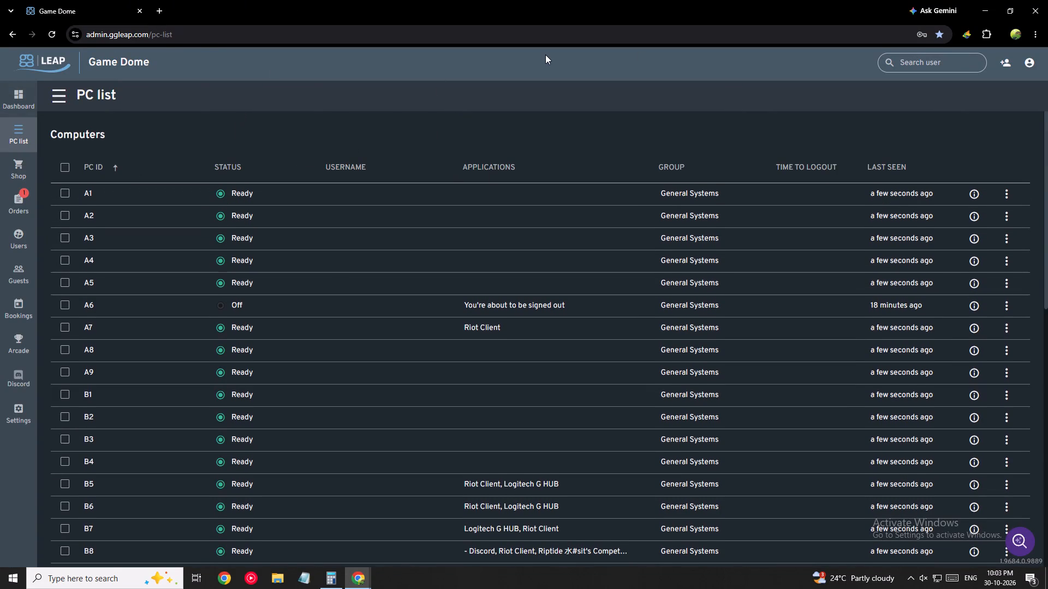
Go to the dashboard and close the unwanted ultrasurfing.com tab.
click(0, 102)
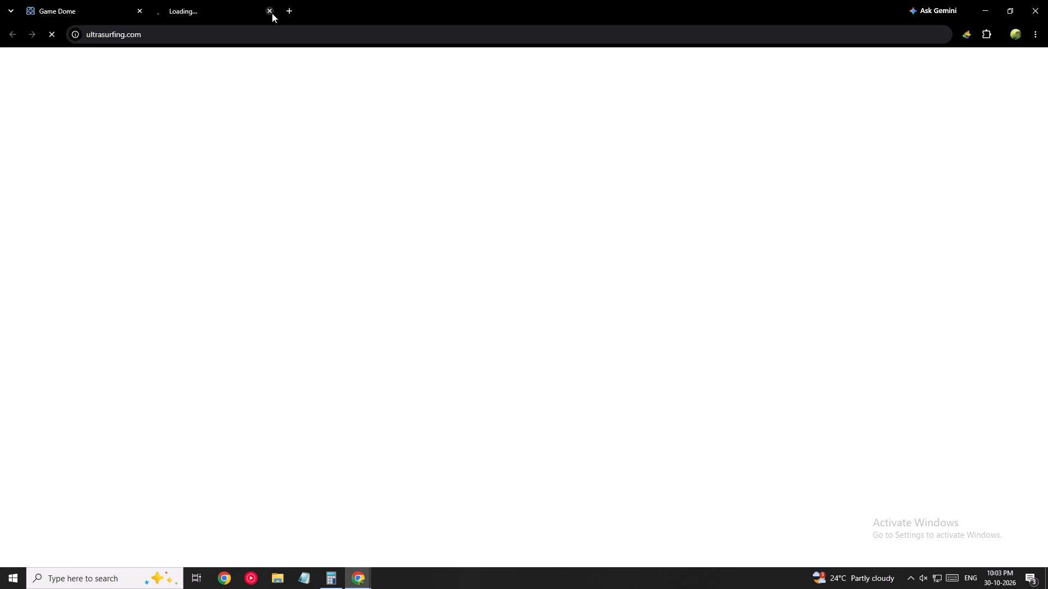
click(271, 10)
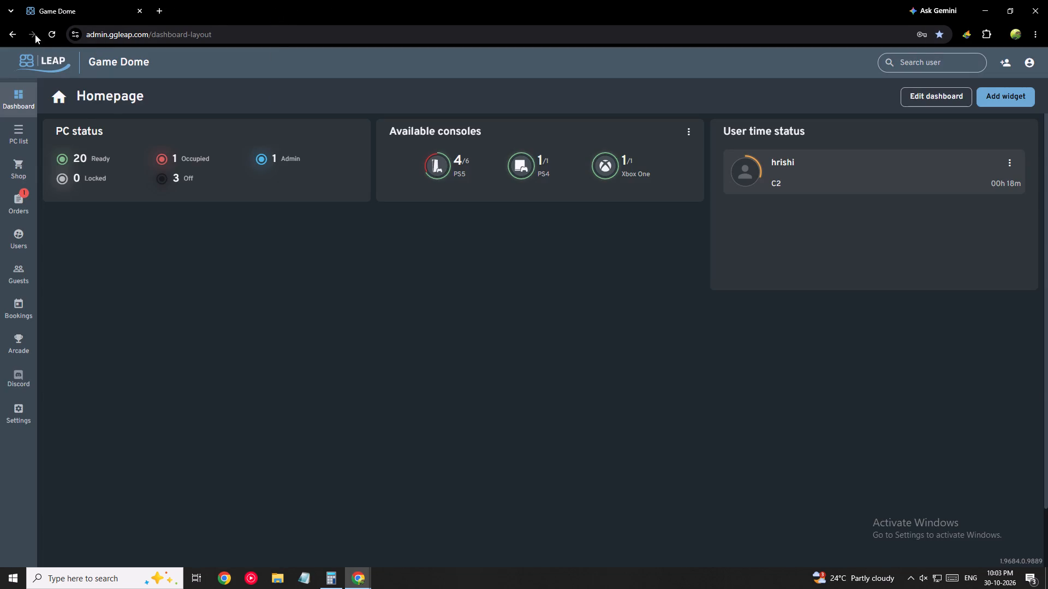
Reload the dashboard page and log back in with the prefilled staff credentials.
click(45, 36)
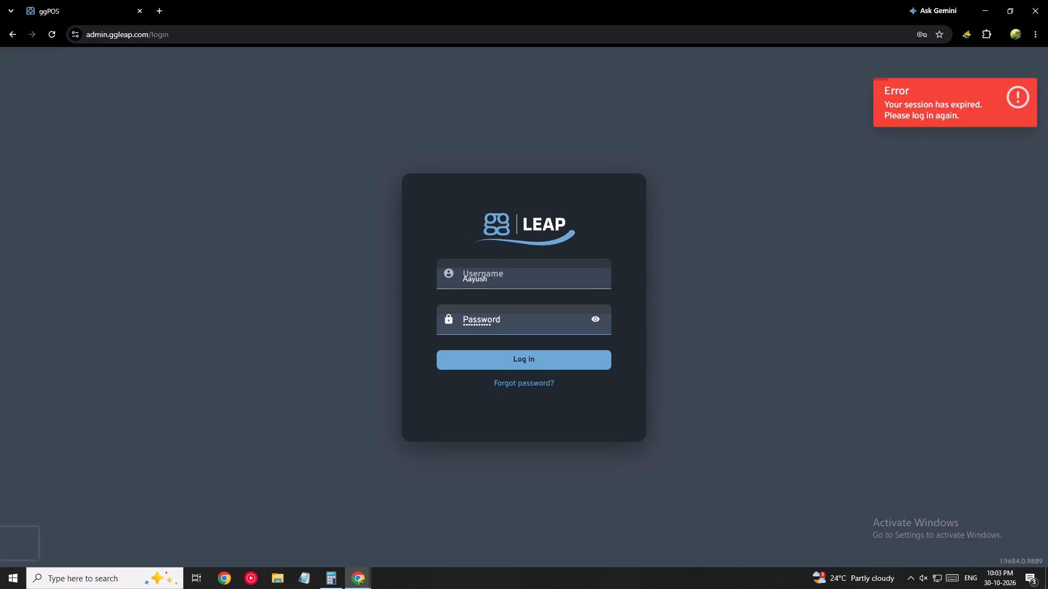
click(550, 356)
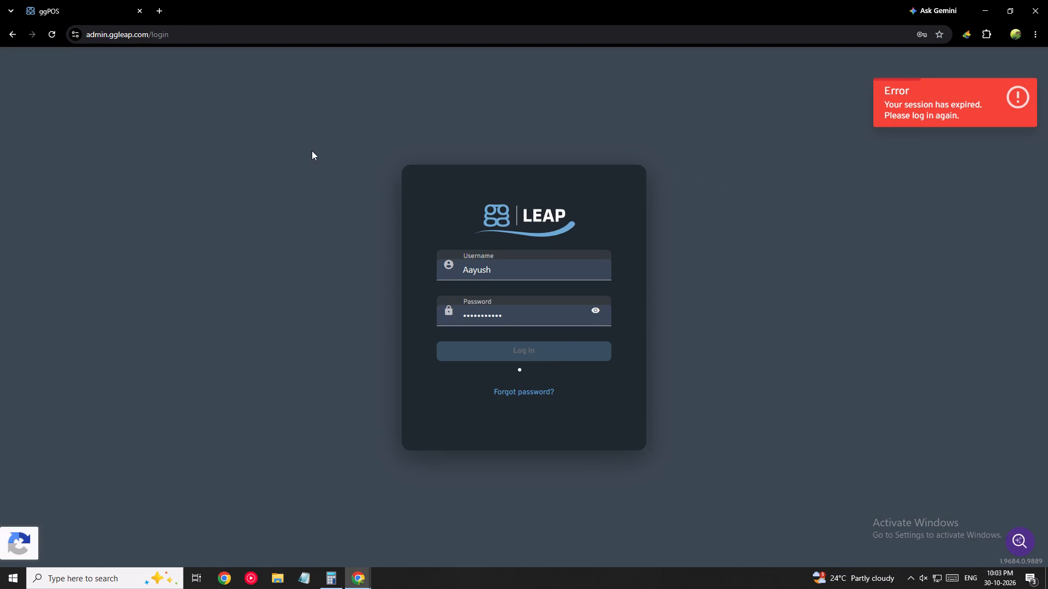
Open the PC list, dismiss the error notice, and examine the remaining computers and the consoles with their users and logout times.
click(0, 142)
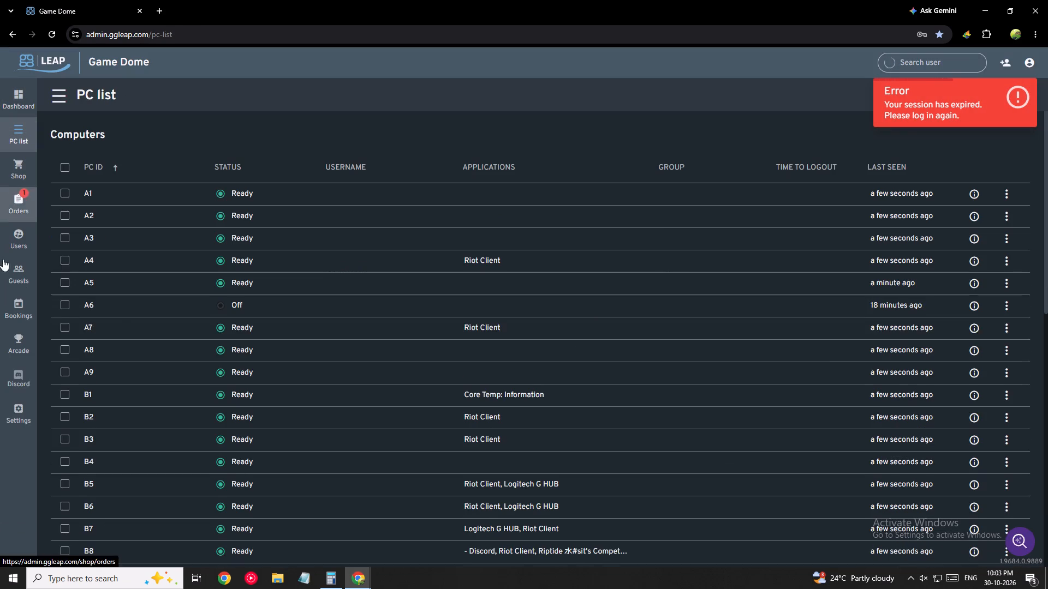
click(945, 121)
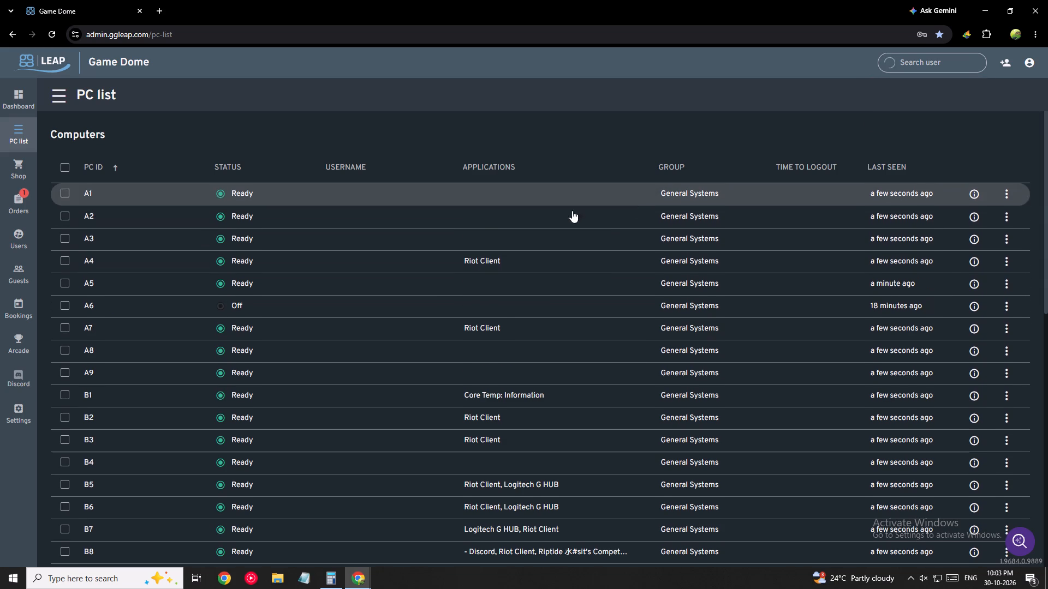
scroll(481, 306, down, 2)
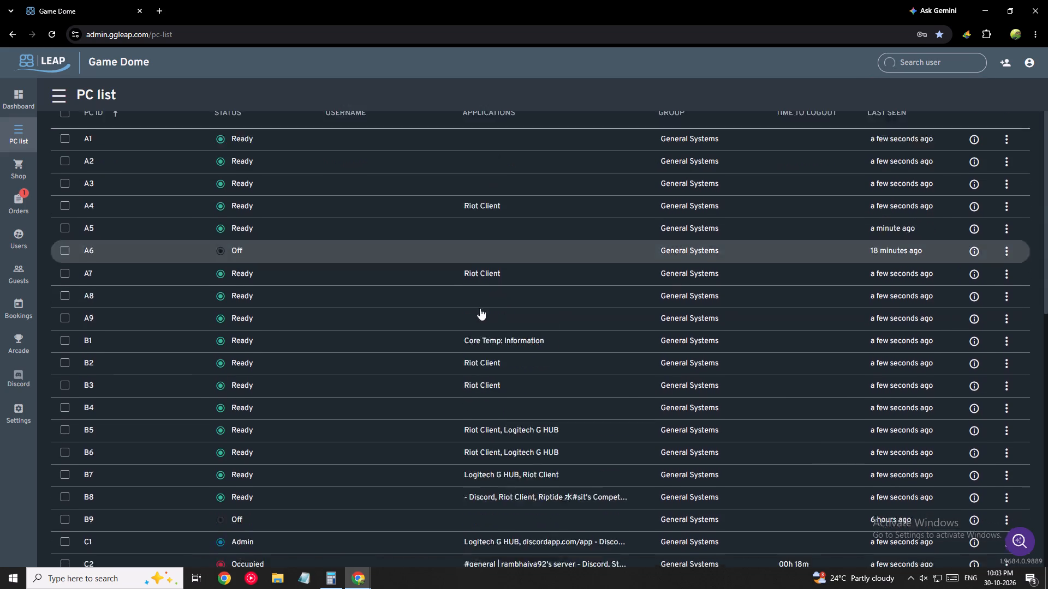
scroll(480, 308, down, 11)
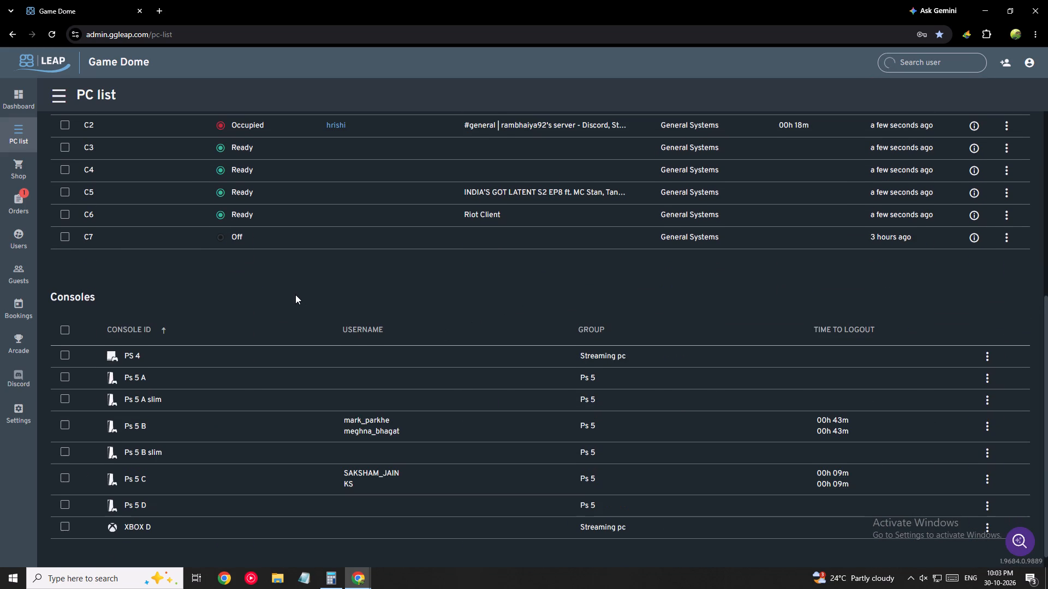
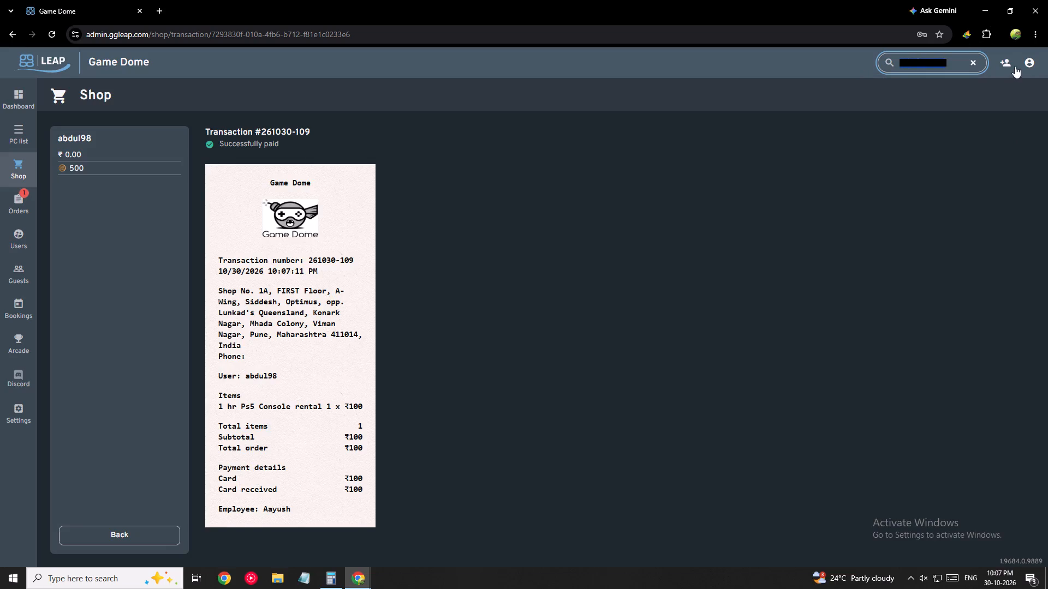
Open a new user form and paste the customer's copied phone number into the phone number field.
click(990, 64)
click(997, 65)
scroll(520, 369, down, 5)
click(484, 460)
key(ctrl+v)
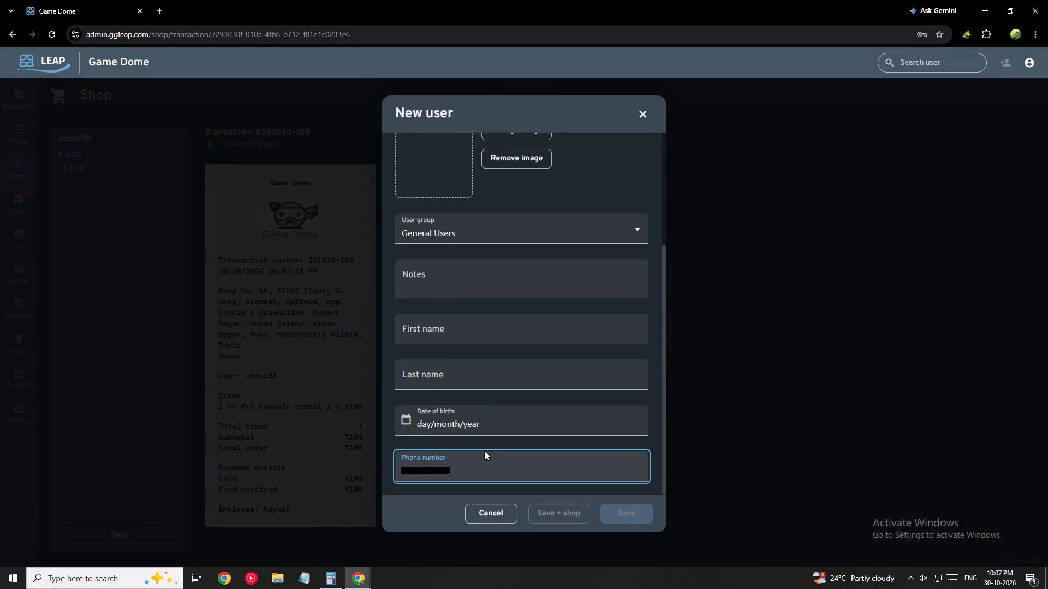
scroll(484, 448, up, 5)
drag(489, 165, 318, 163)
key(BackSpace)
key(BackSpace)
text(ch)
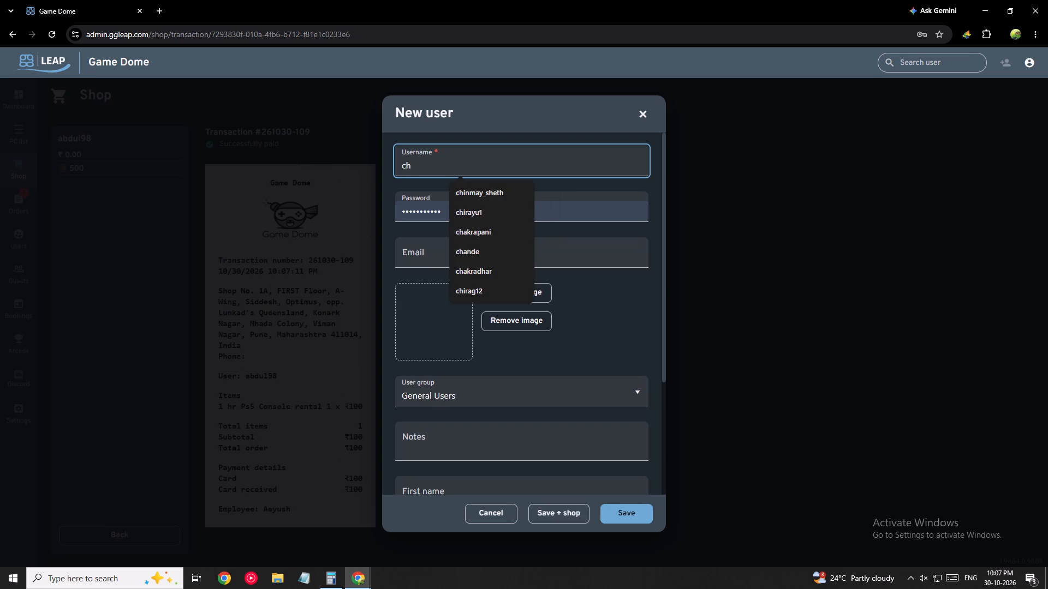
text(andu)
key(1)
Clear the prefilled password and save the new user, continuing straight to the shop for that account.
drag(490, 205, 454, 205)
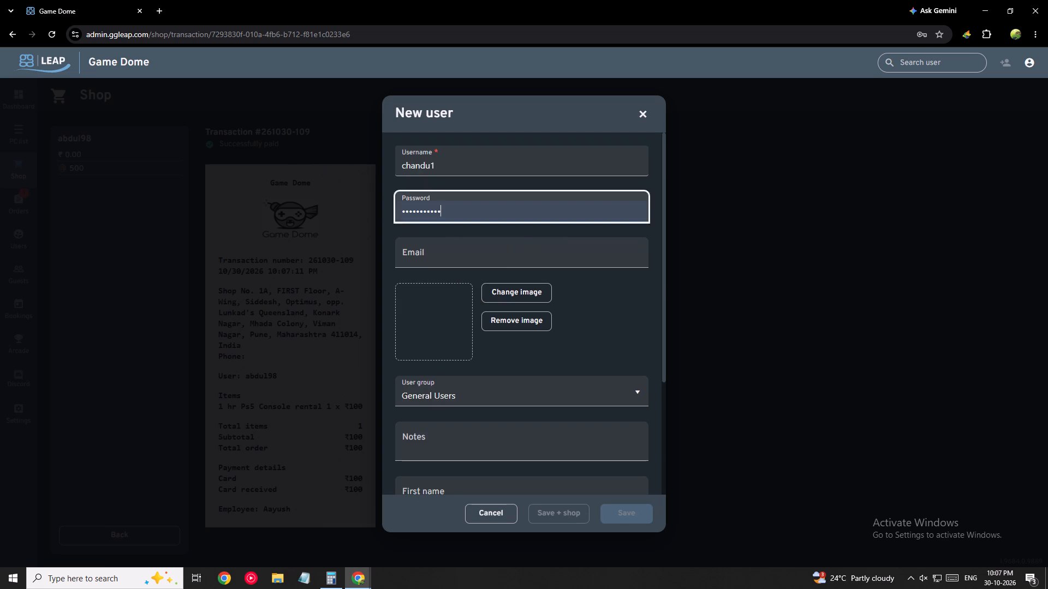
drag(454, 205, 279, 199)
key(BackSpace)
key(BackSpace)
drag(573, 502, 567, 506)
click(567, 506)
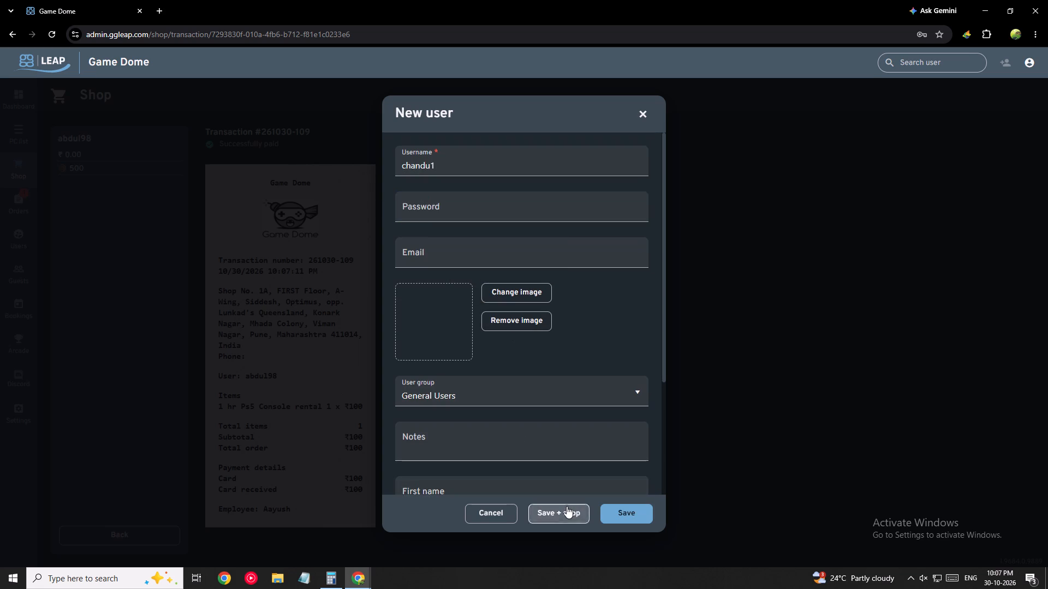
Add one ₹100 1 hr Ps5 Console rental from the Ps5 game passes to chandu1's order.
click(373, 166)
click(351, 195)
click(227, 230)
drag(188, 255, 124, 263)
drag(212, 255, 254, 261)
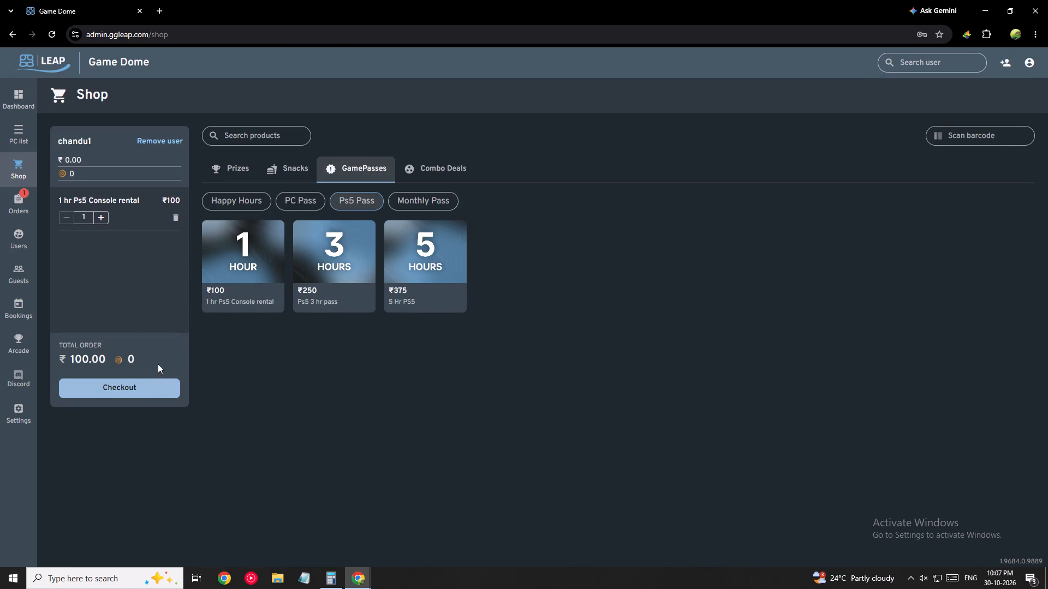
Check out the console rental order and charge the full ₹100 as a credit card payment.
click(138, 396)
click(291, 325)
click(271, 484)
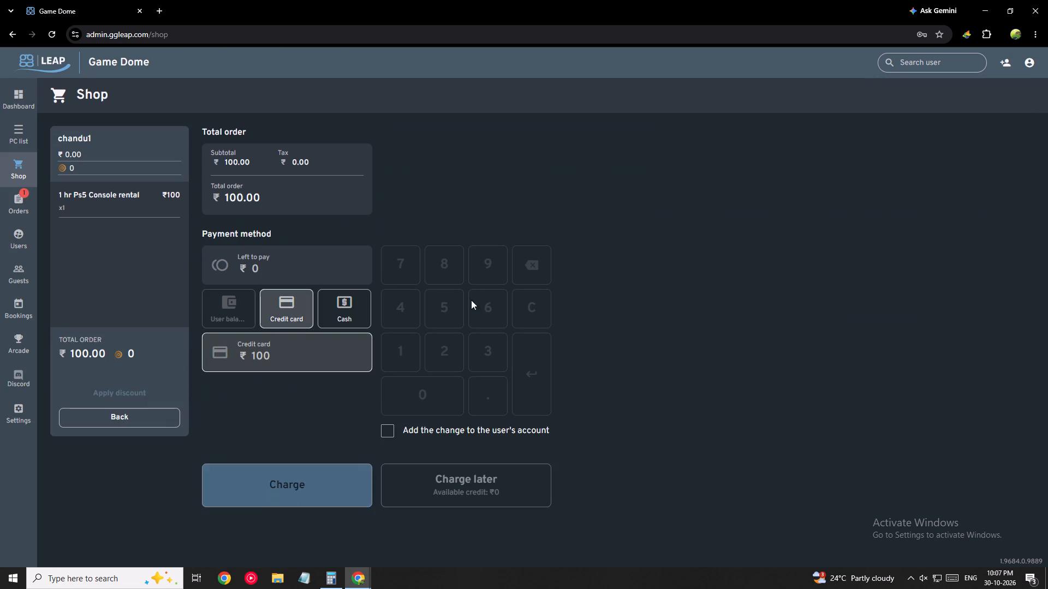
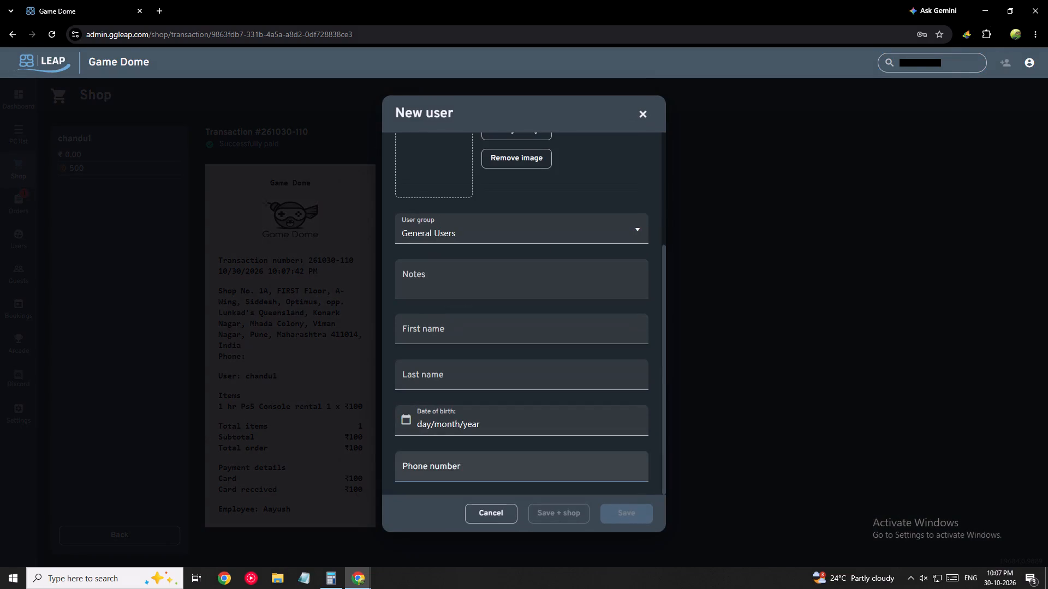
Paste the copied number into the new user's phone number field.
ctrl+click(471, 462)
key(ctrl+v)
Clear the prefilled username and the prefilled password from the new user form.
ctrl+scroll(467, 434, up, 6)
drag(466, 184, 329, 177)
key(BackSpace)
key(BackSpace)
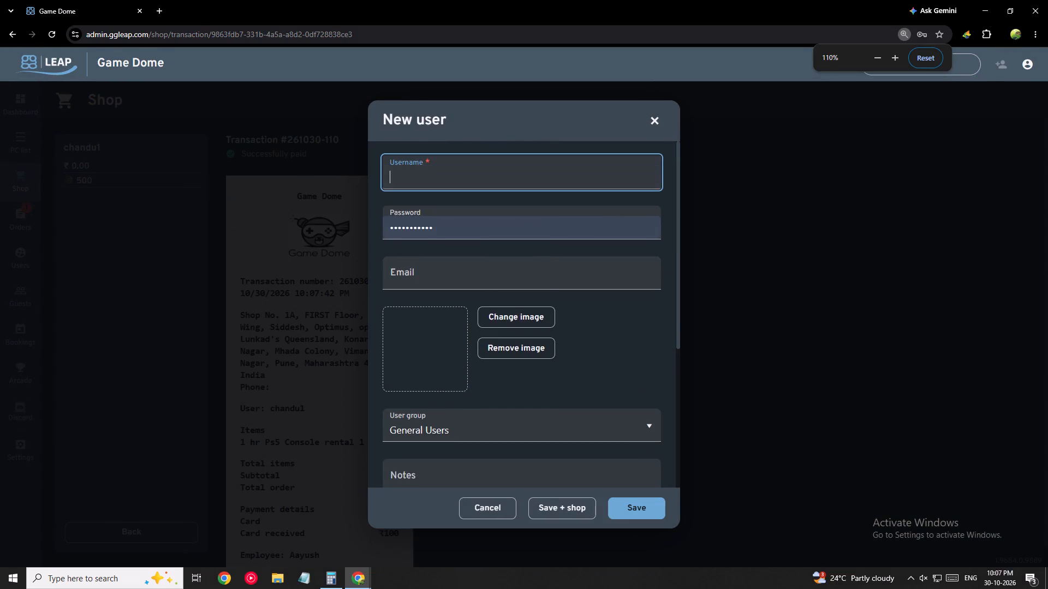
key(BackSpace)
drag(525, 231, 297, 226)
key(BackSpace)
key(BackSpace)
click(437, 188)
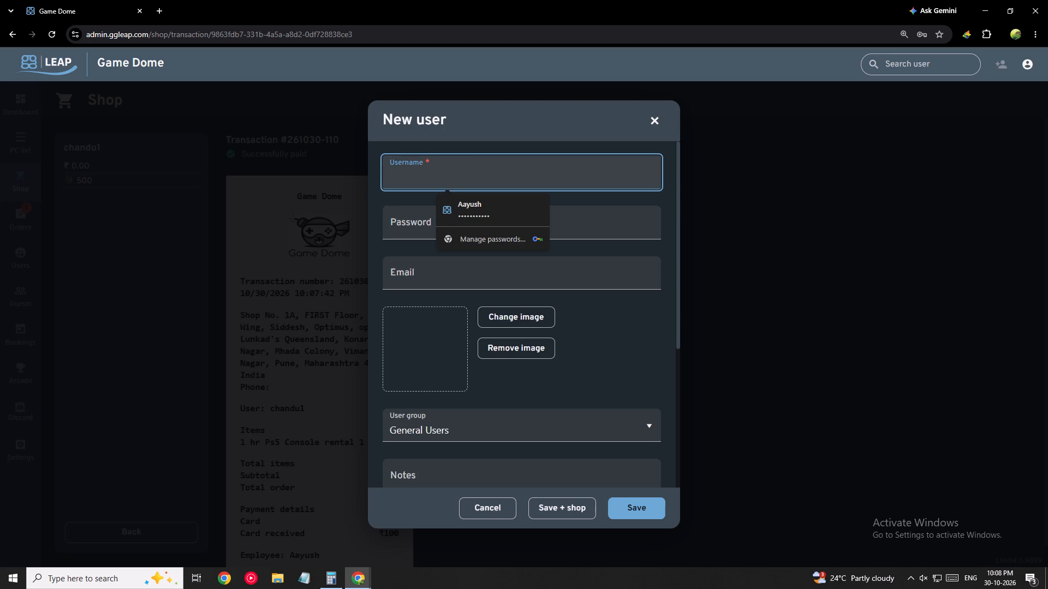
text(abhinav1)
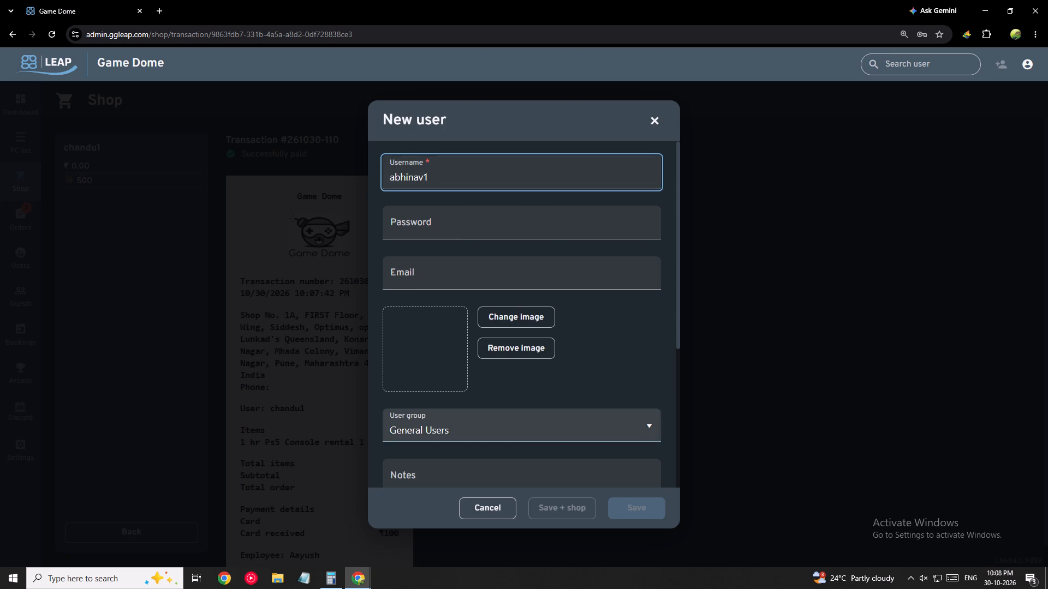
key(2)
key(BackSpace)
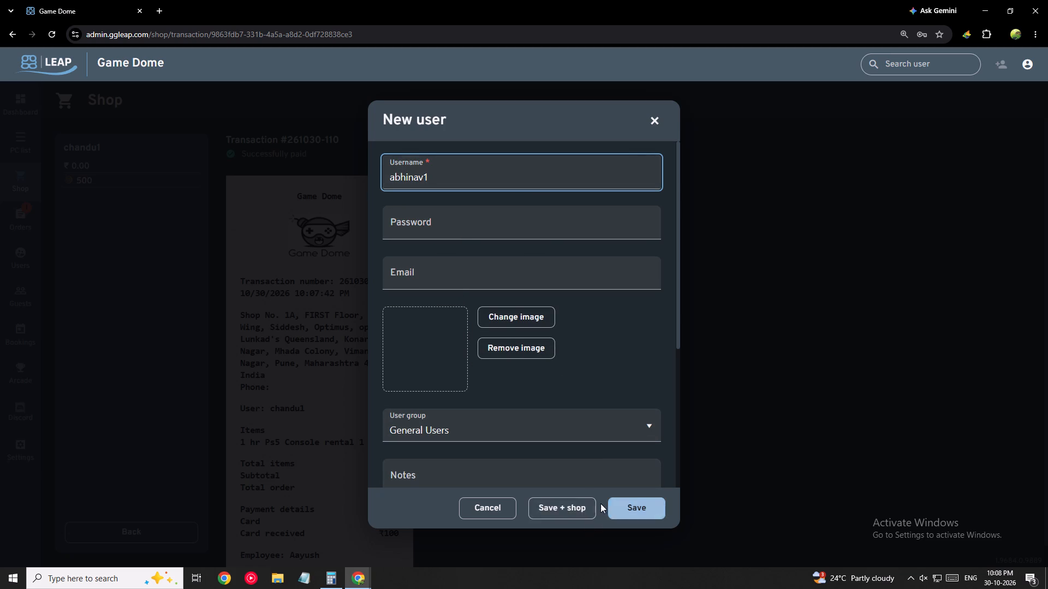
click(583, 502)
click(390, 181)
click(392, 211)
click(238, 269)
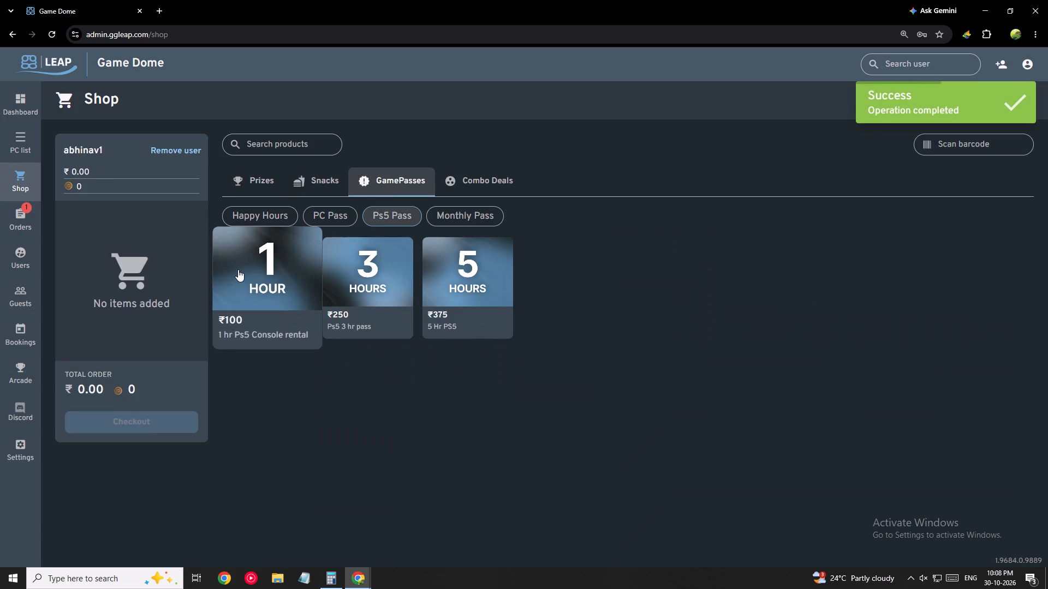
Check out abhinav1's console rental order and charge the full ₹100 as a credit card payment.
click(151, 420)
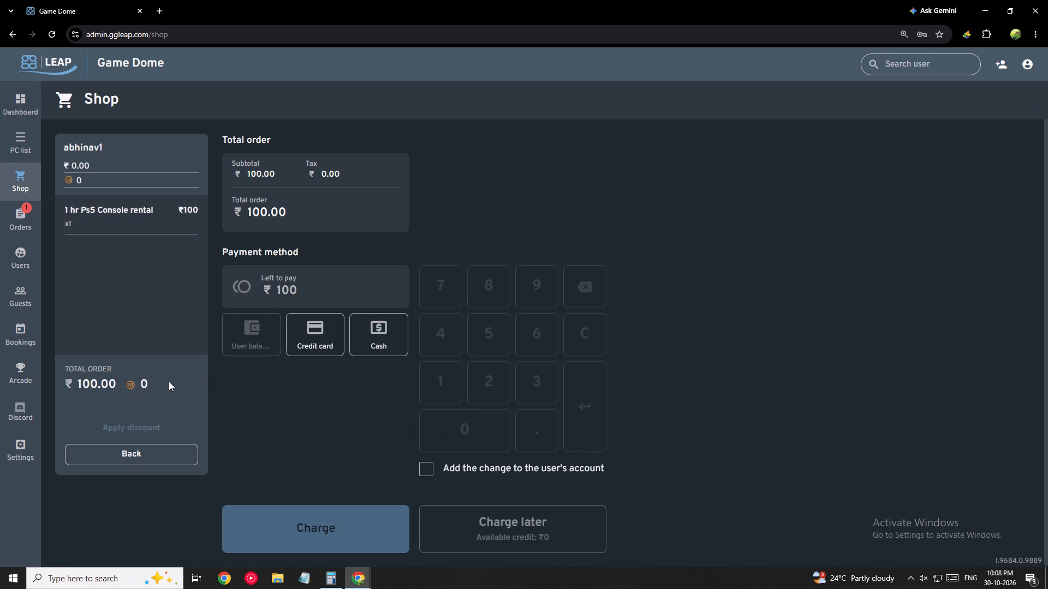
click(335, 338)
click(310, 511)
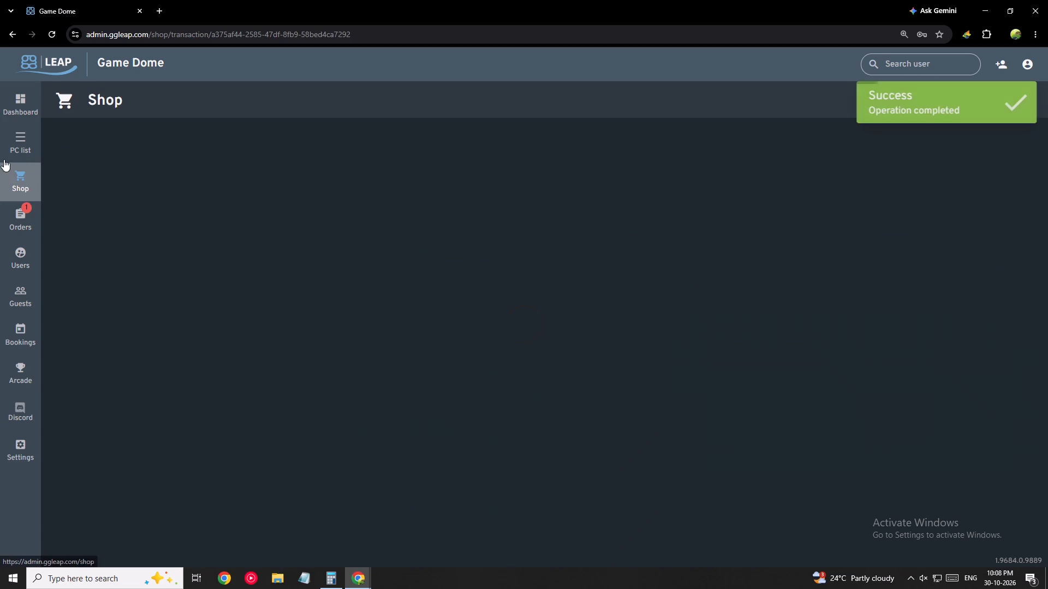
Check the console sessions in the PC list.
click(8, 143)
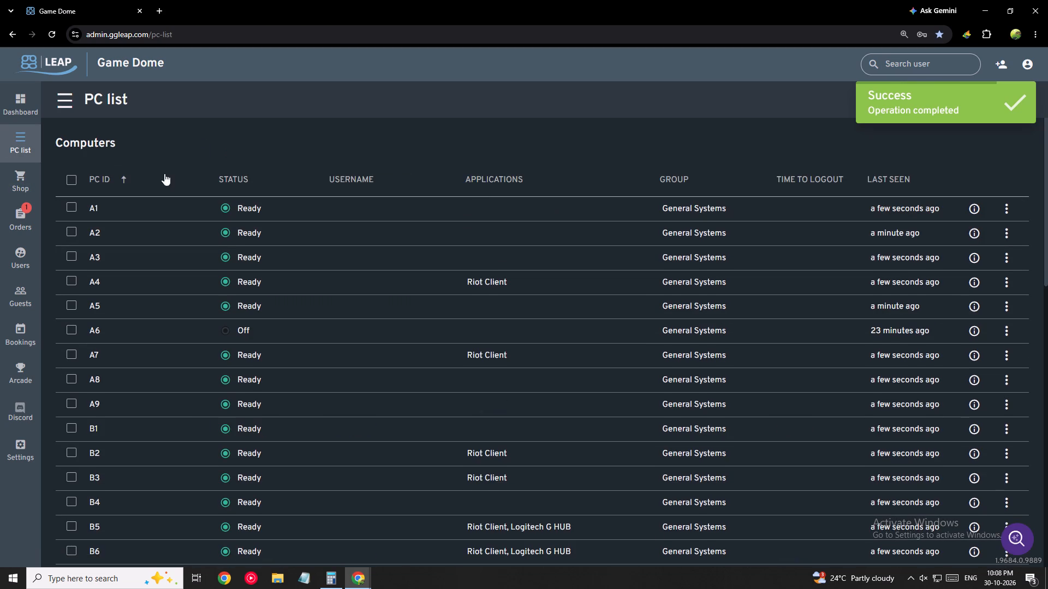
scroll(343, 423, down, 12)
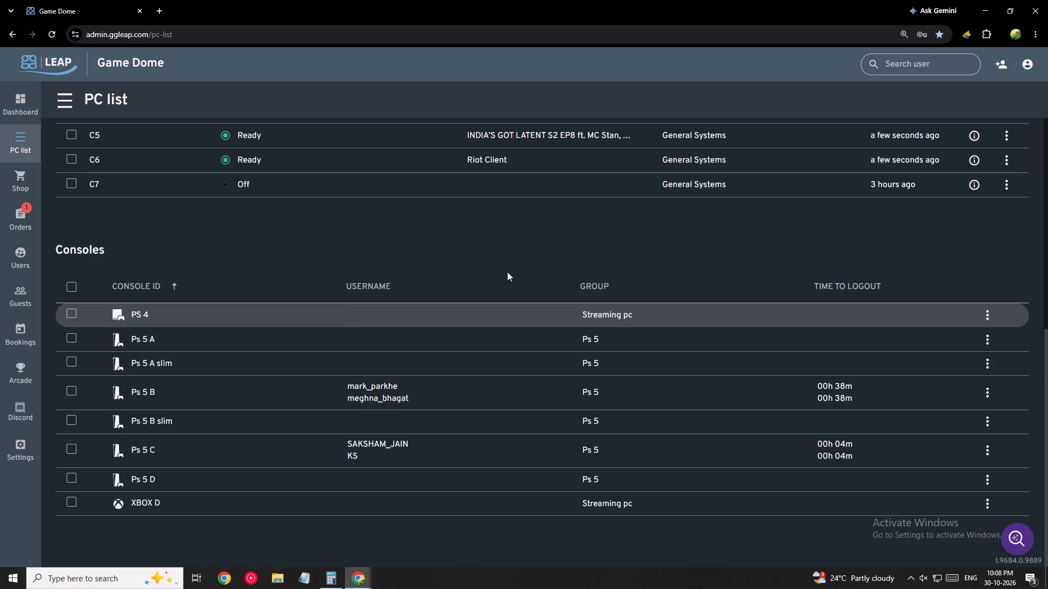
click(0, 213)
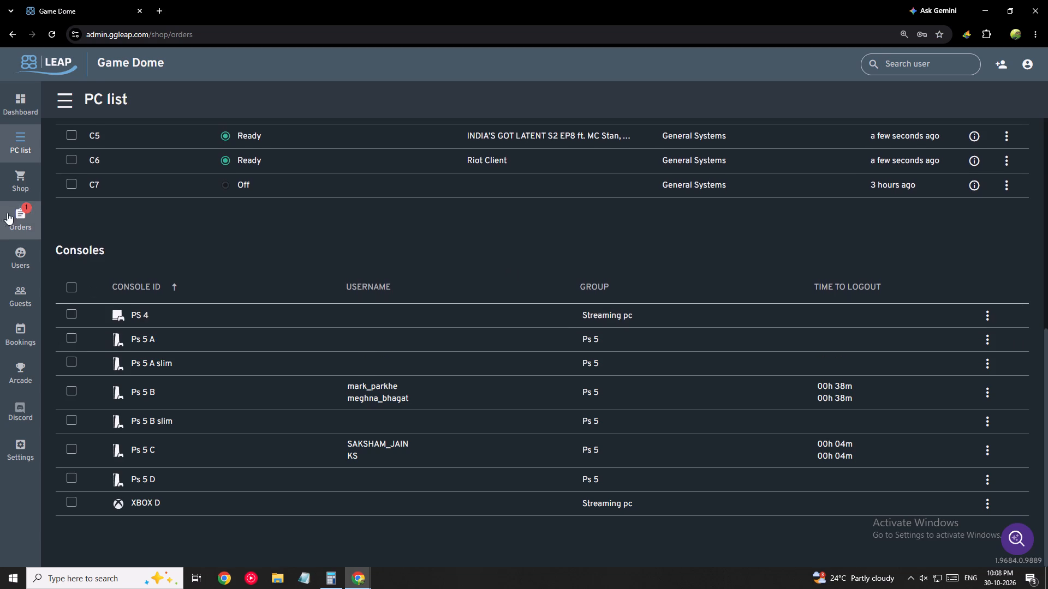
click(306, 133)
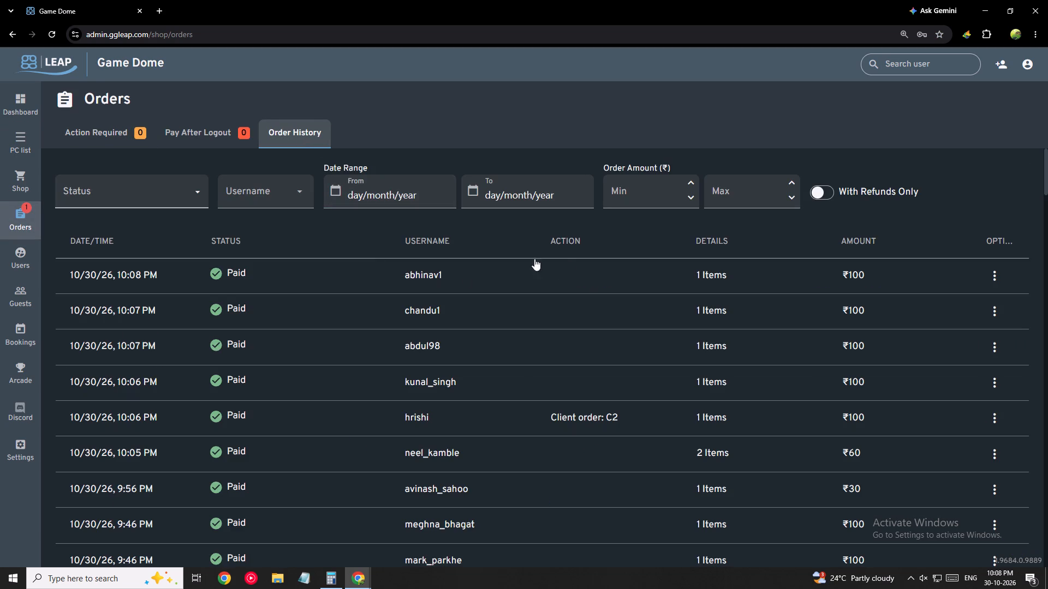
click(424, 272)
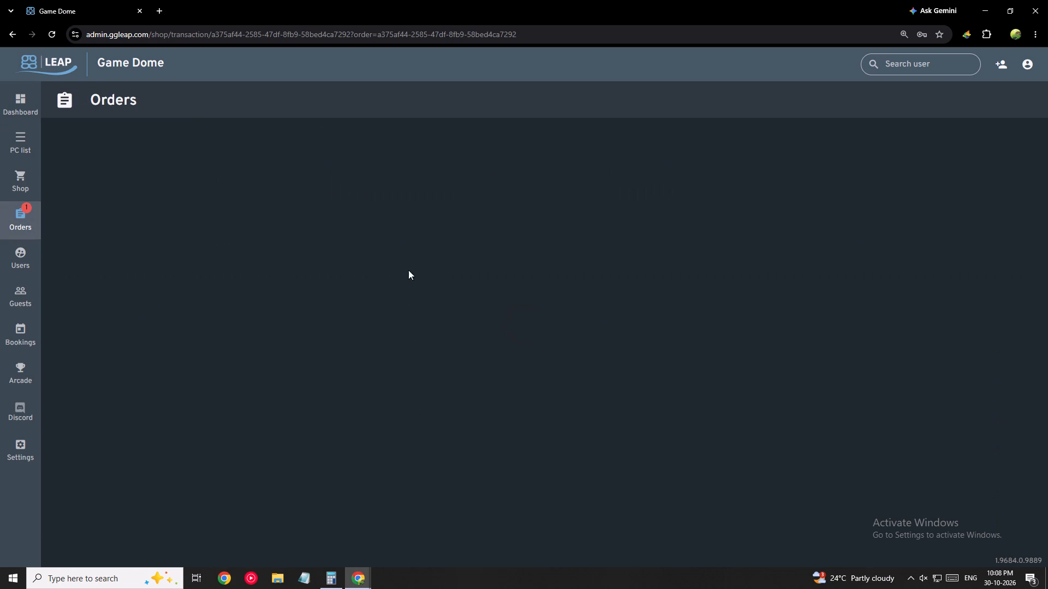
click(118, 529)
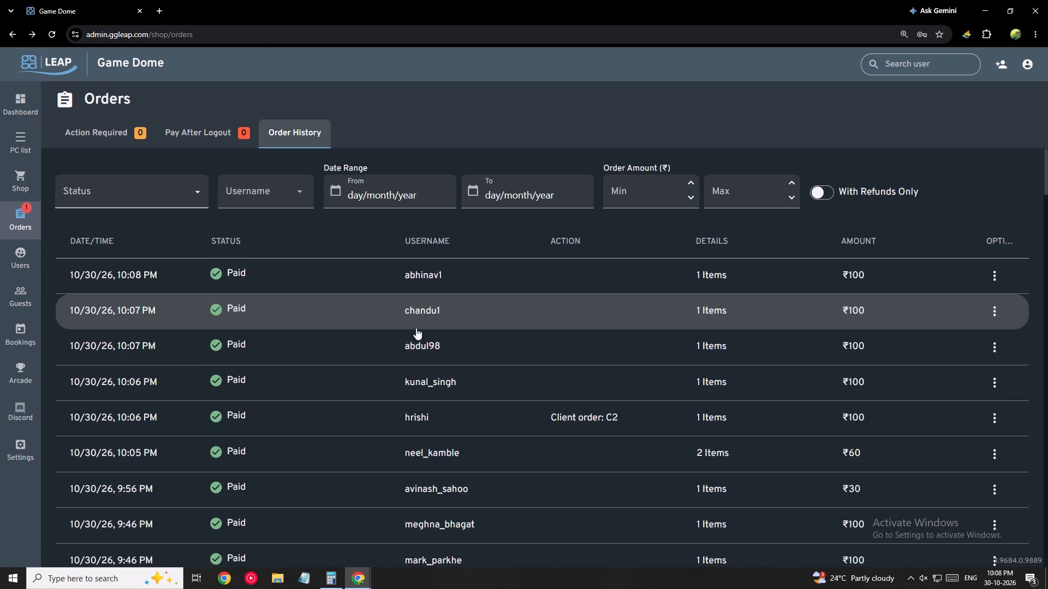
click(430, 279)
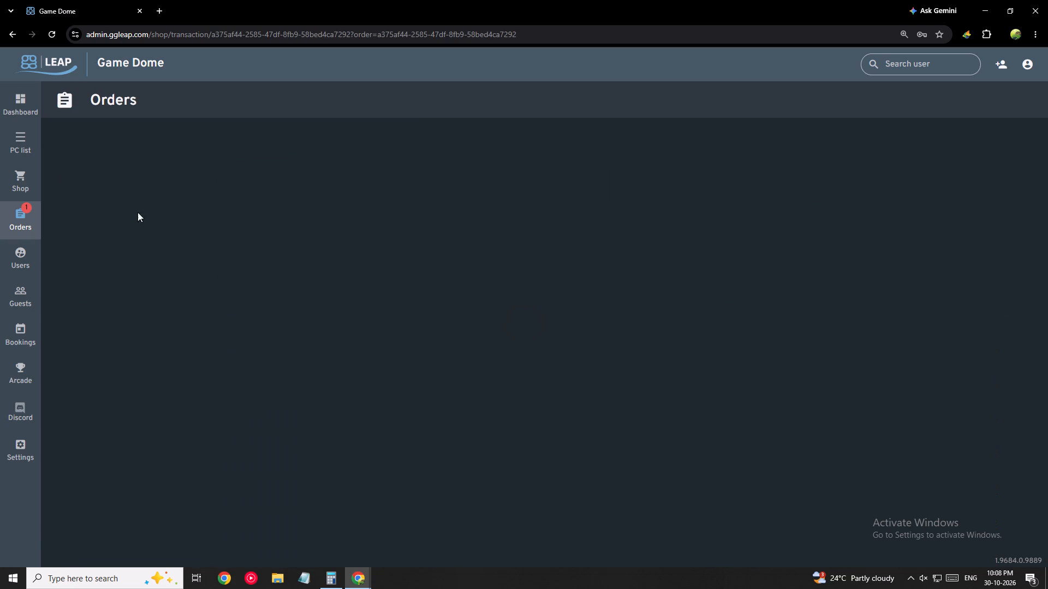
double_click(82, 145)
key(ctrl+c)
key(alt+Tab)
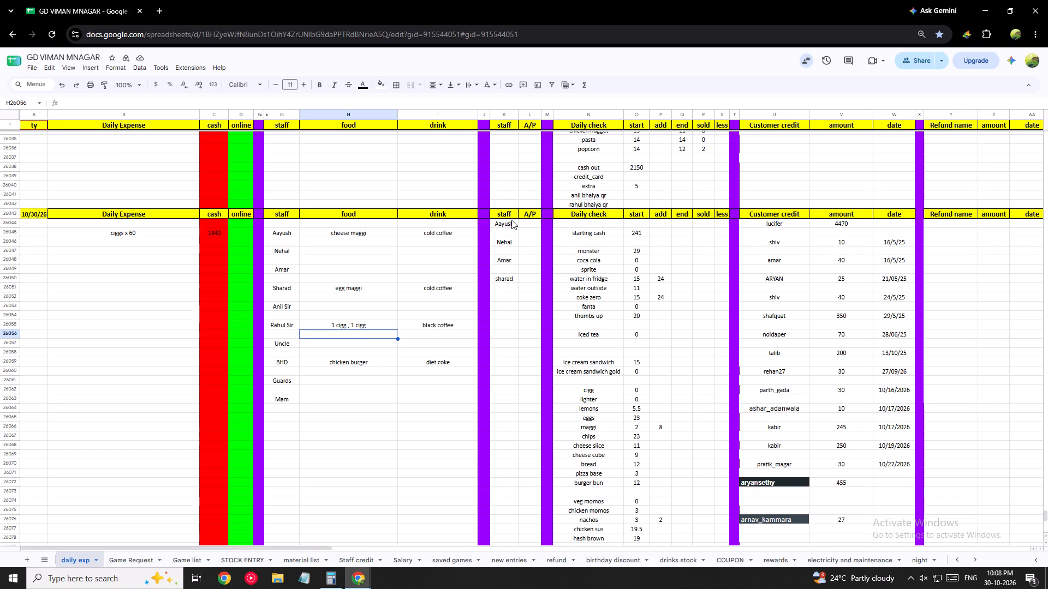
click(930, 246)
click(949, 239)
click(952, 232)
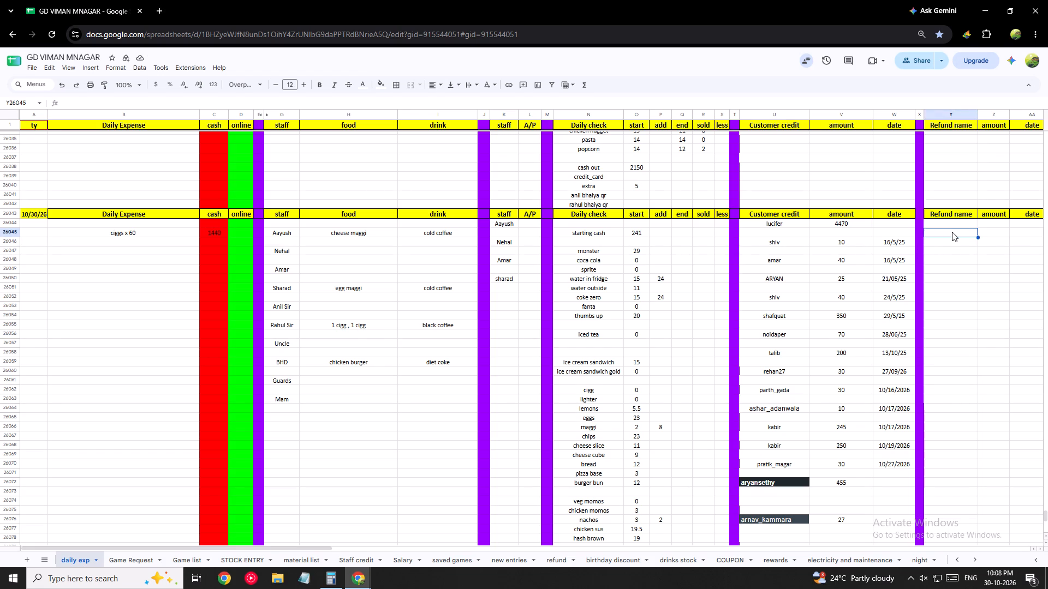
key(ctrl+v)
click(999, 233)
text(100)
key(Return)
key(Right)
key(Up)
text(1hr ps)
key(Return)
Switch back to the Game Dome admin site and examine the computers and consoles in the PC list.
key(alt+Tab)
click(0, 141)
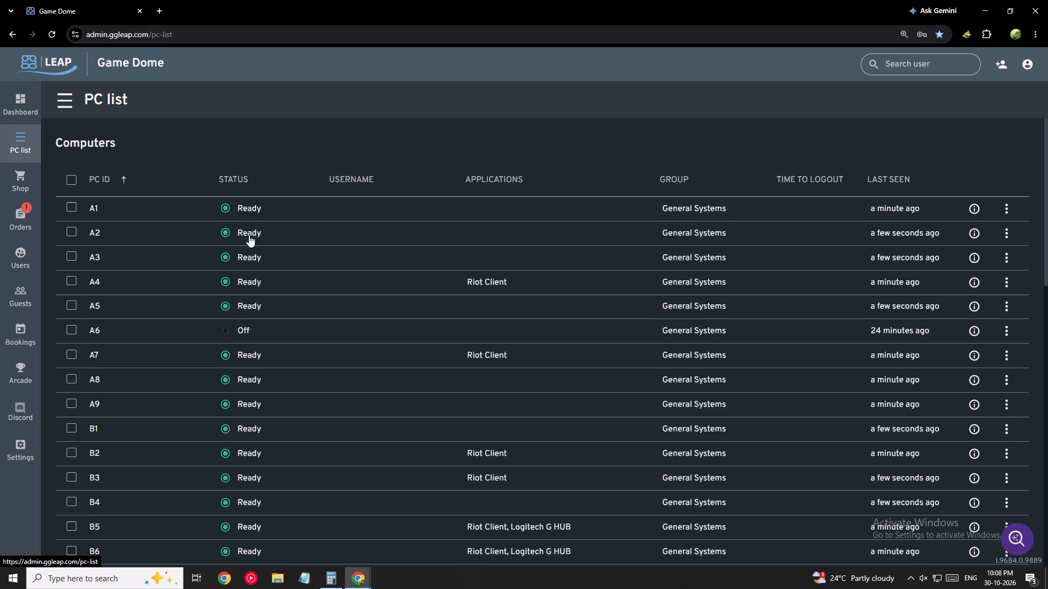
scroll(314, 309, down, 3)
scroll(314, 314, up, 2)
scroll(314, 314, down, 1)
scroll(314, 317, up, 2)
scroll(190, 381, down, 5)
scroll(228, 418, up, 1)
scroll(239, 437, down, 7)
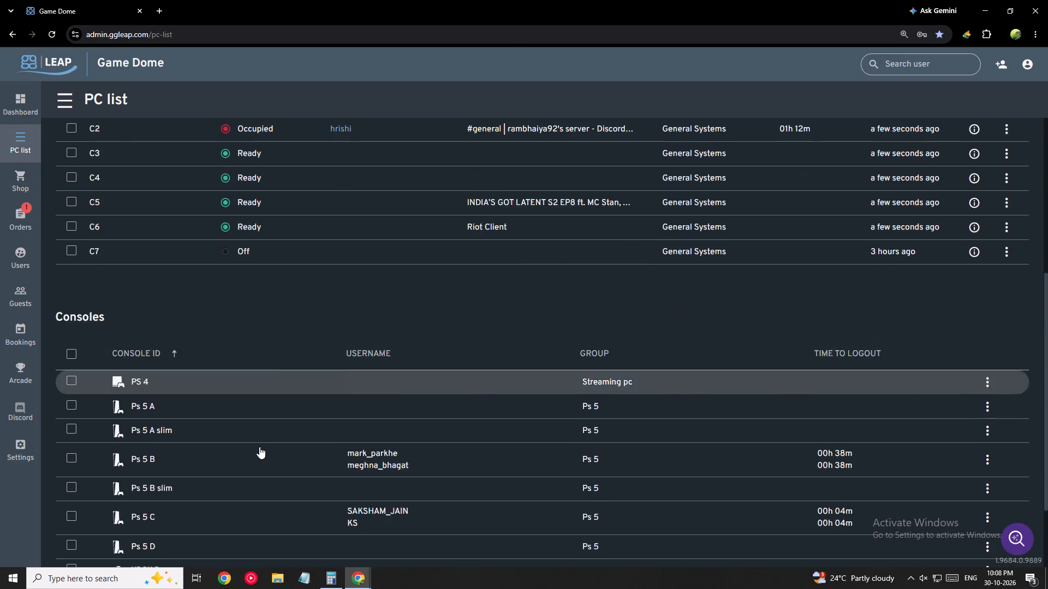
scroll(259, 447, down, 3)
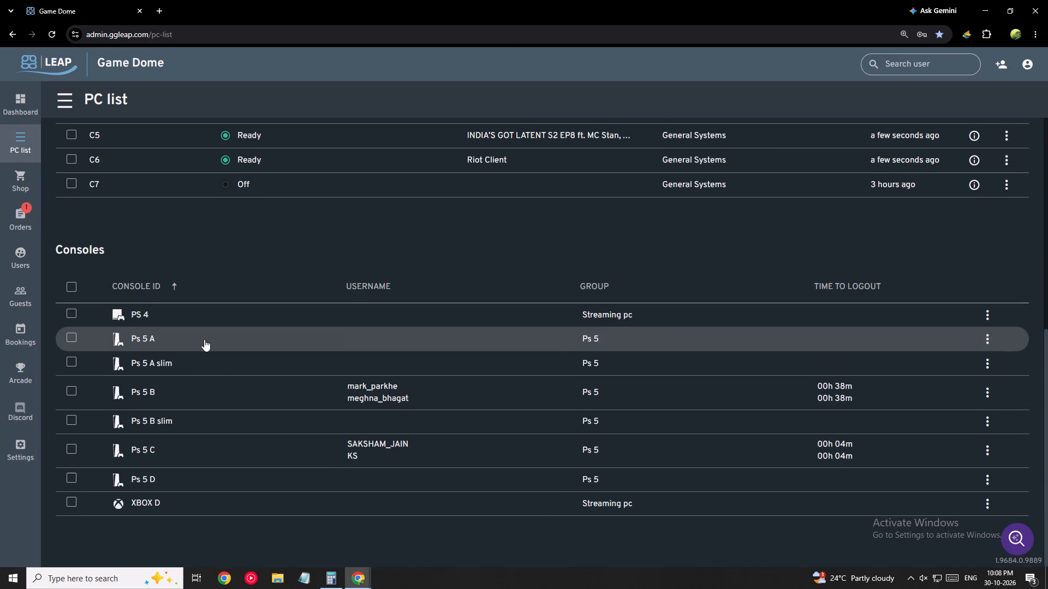
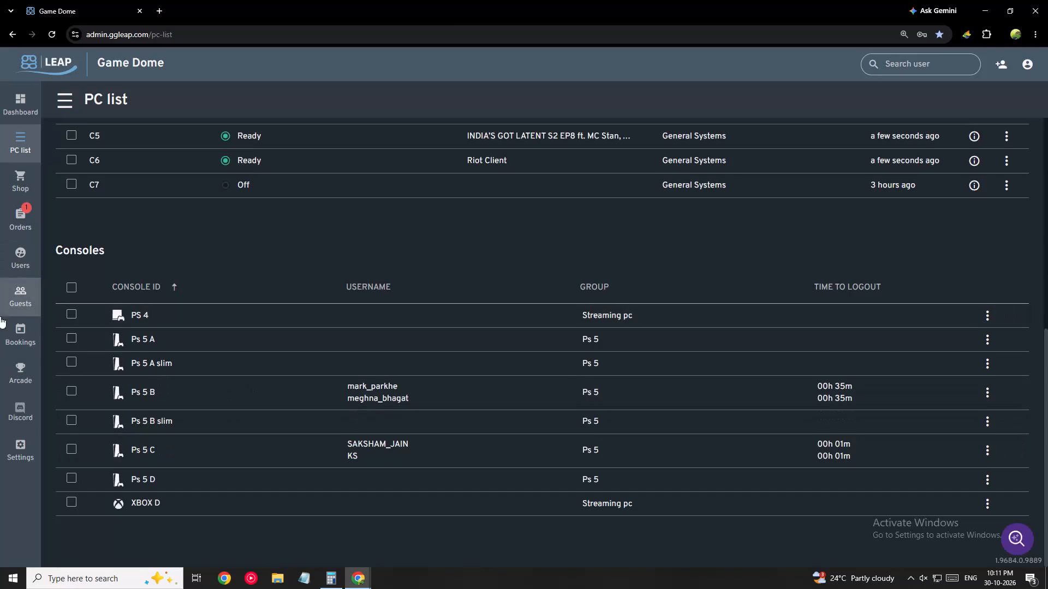
click(10, 250)
click(10, 235)
click(267, 129)
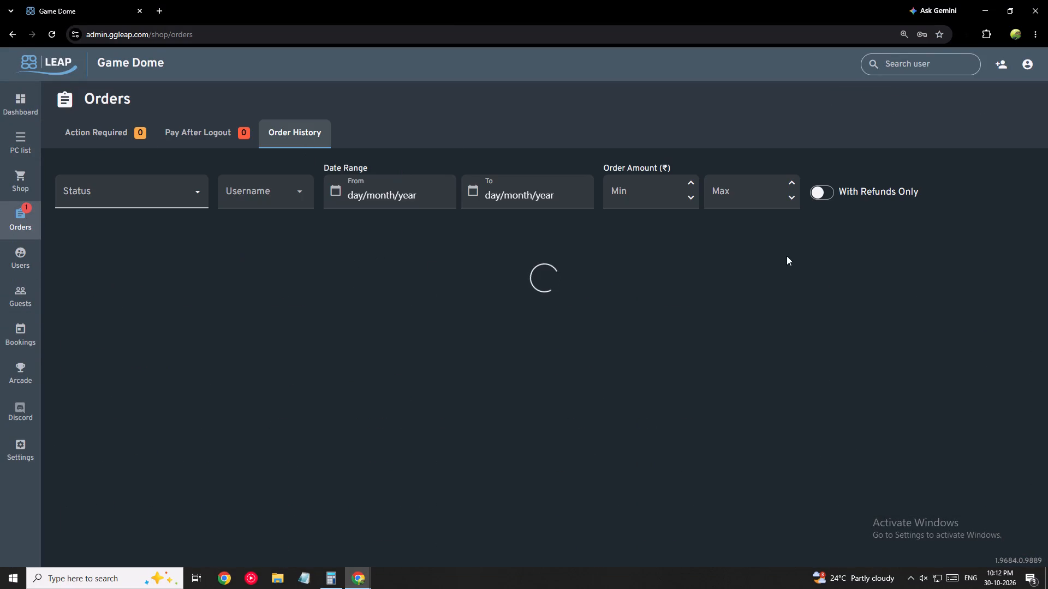
click(539, 370)
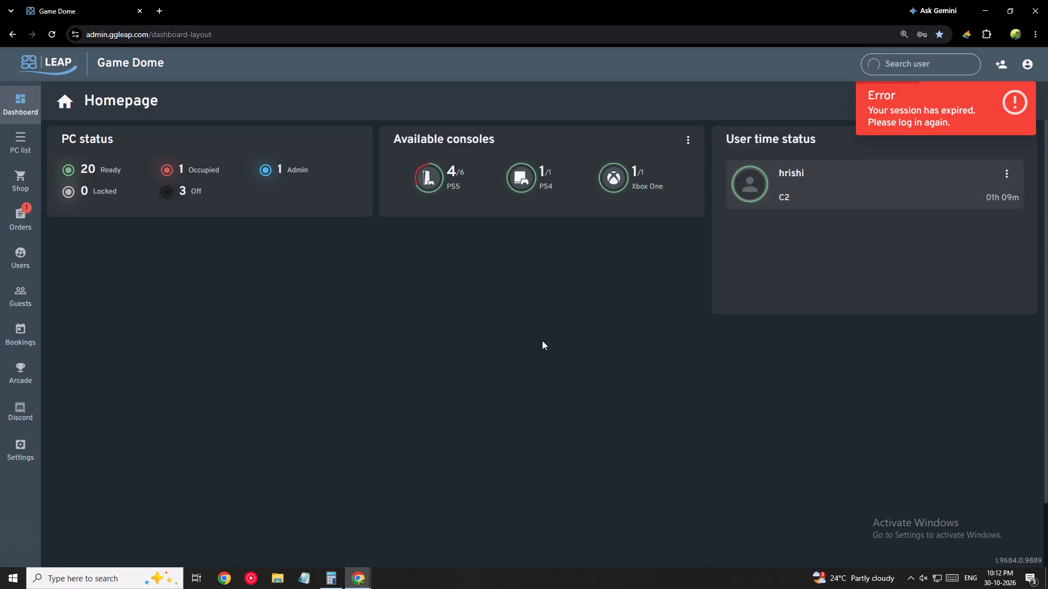
click(2, 218)
click(255, 141)
click(288, 138)
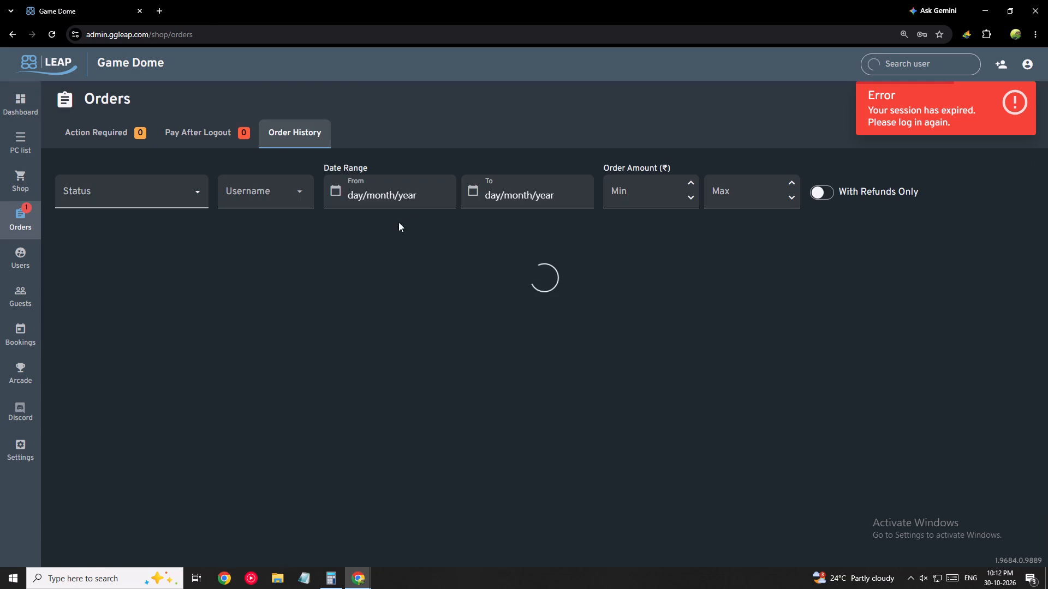
click(428, 272)
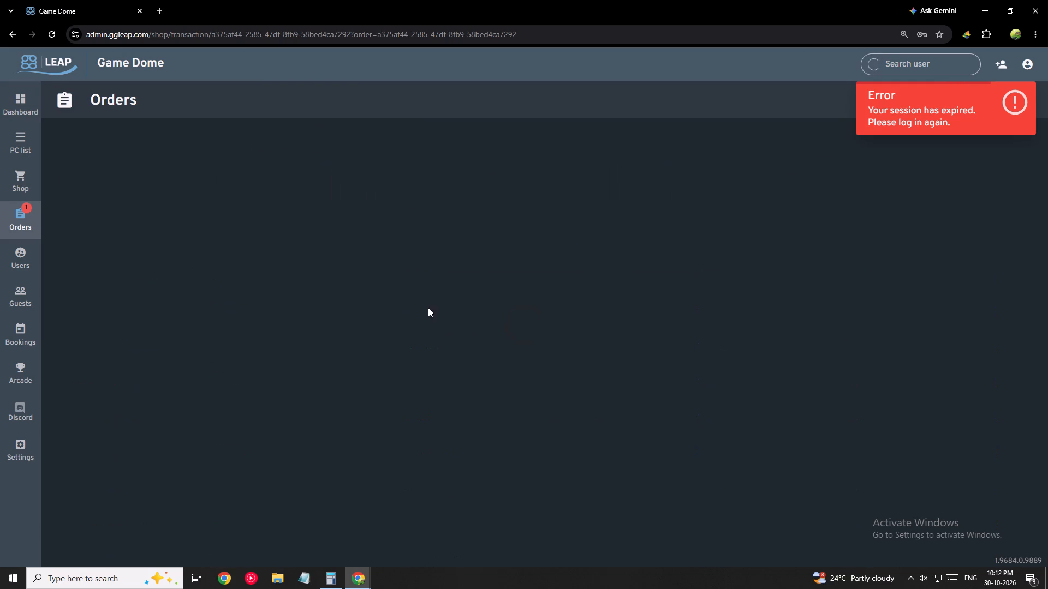
click(130, 517)
click(147, 530)
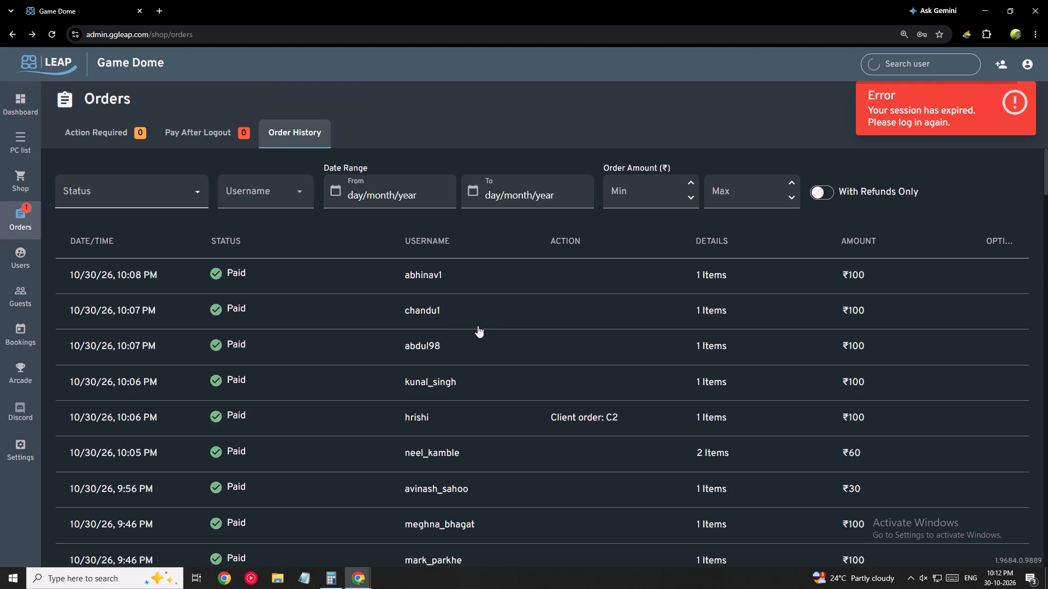
click(435, 313)
double_click(80, 140)
key(ctrl+c)
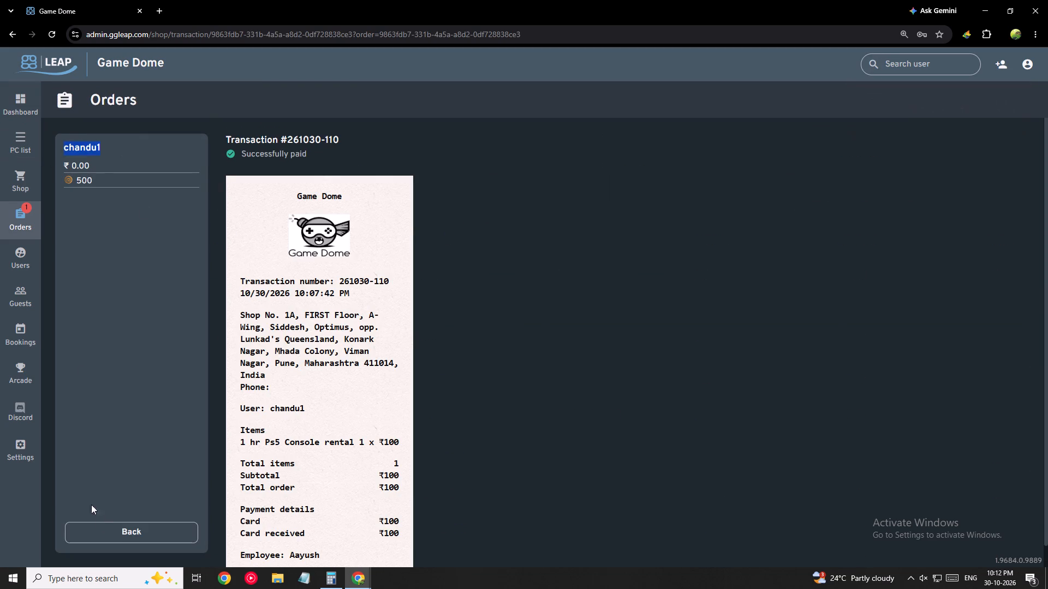
click(108, 525)
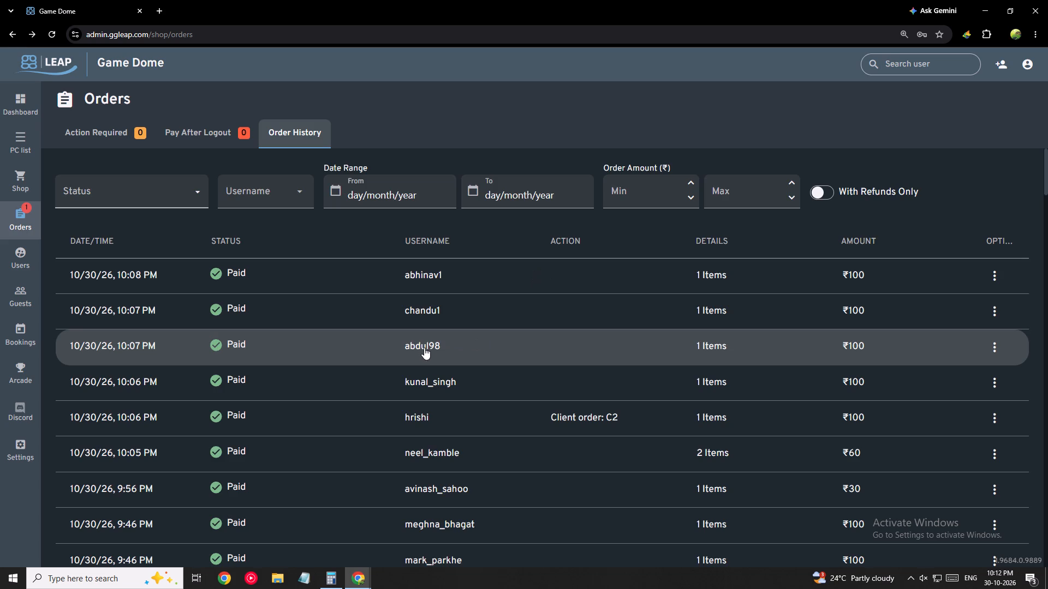
click(429, 347)
double_click(81, 146)
key(ctrl+c)
click(146, 524)
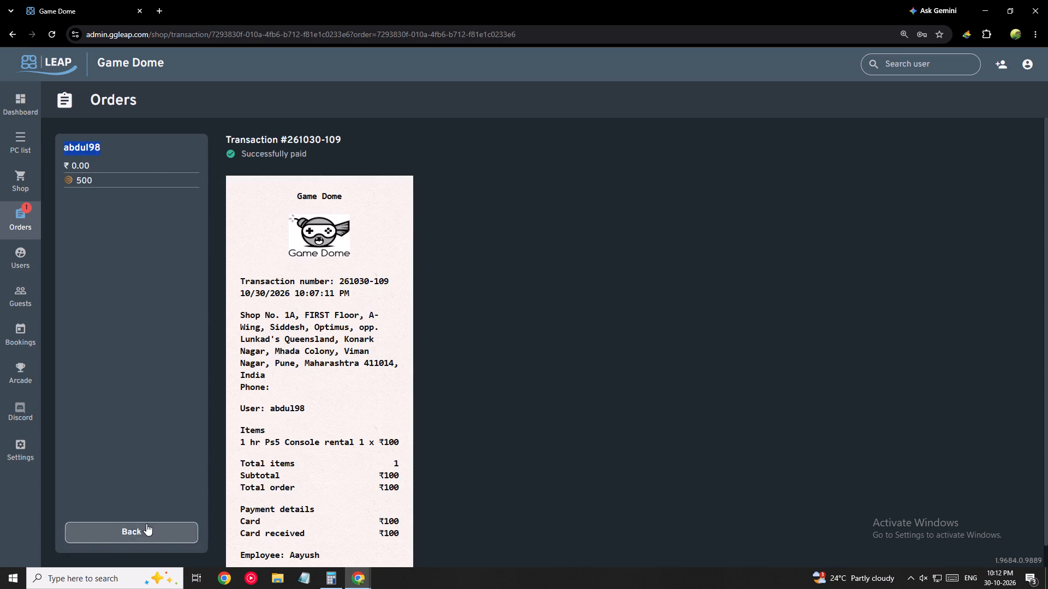
click(440, 377)
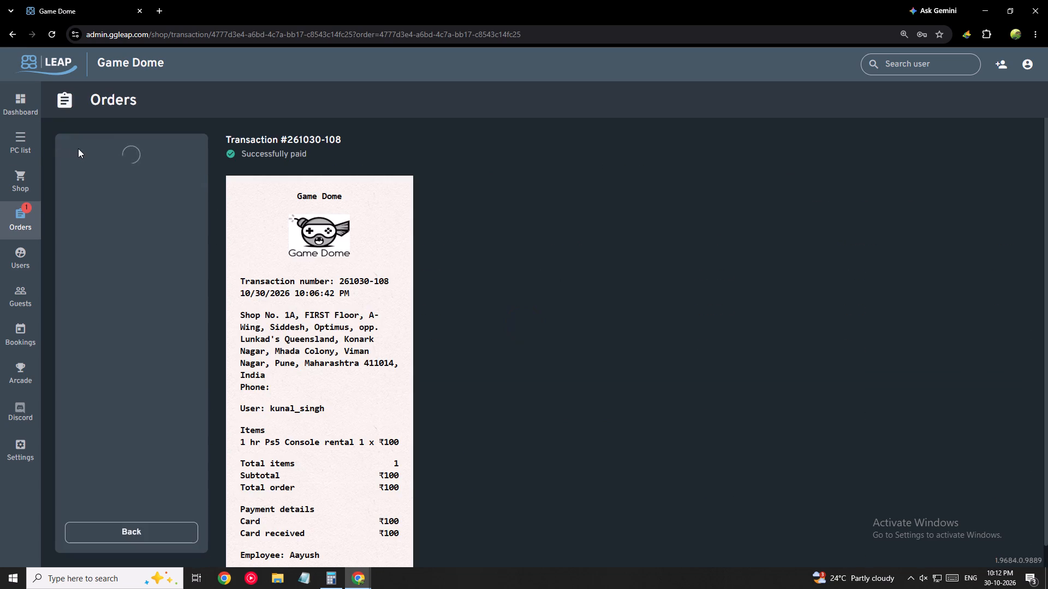
double_click(78, 148)
key(ctrl+c)
Log out all users from console Ps 5 C in the PC list.
click(19, 139)
scroll(205, 406, down, 15)
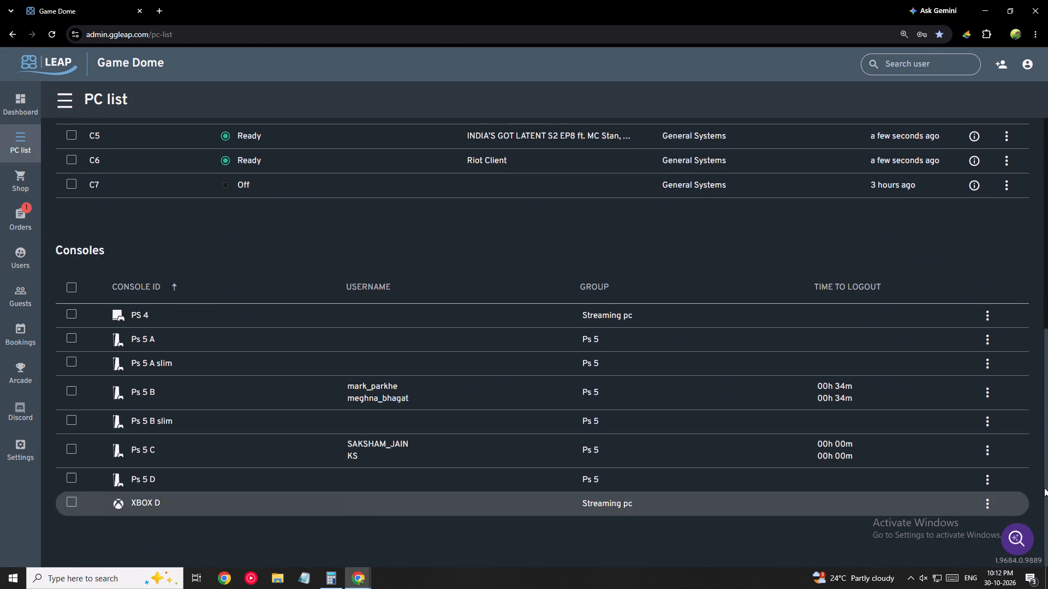
click(987, 455)
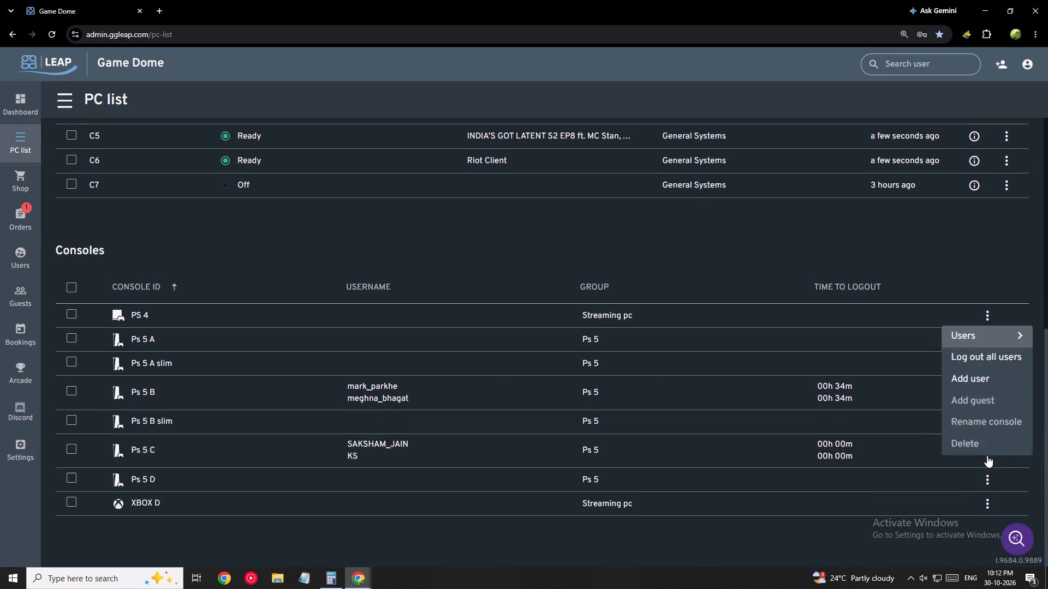
click(989, 359)
Log the customer of the 10:06 PM PS5 rental order in to console Ps 5 C using the last copied username.
click(980, 451)
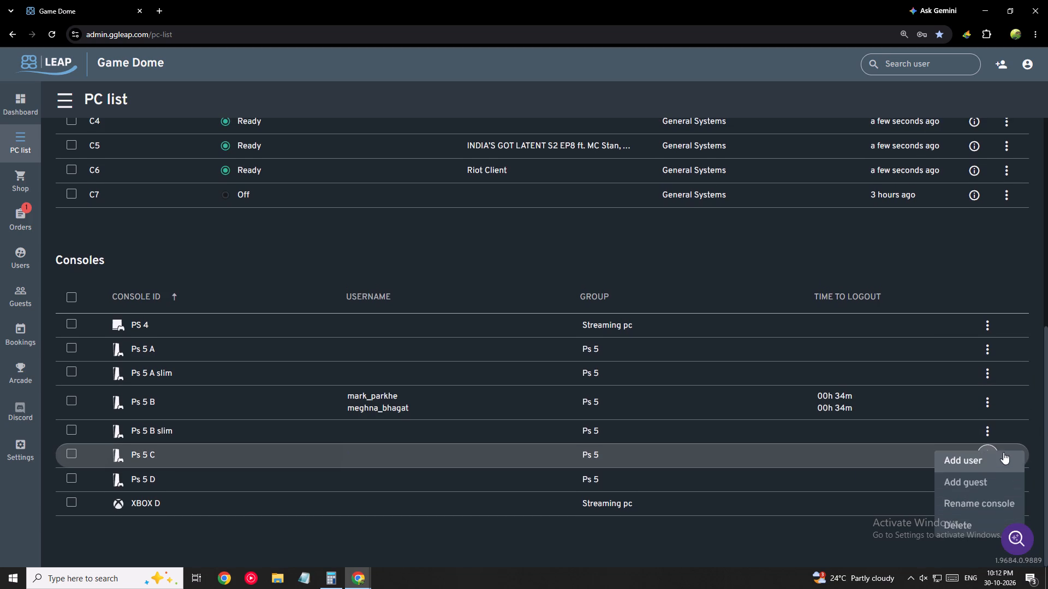
click(986, 462)
click(450, 302)
key(ctrl+v)
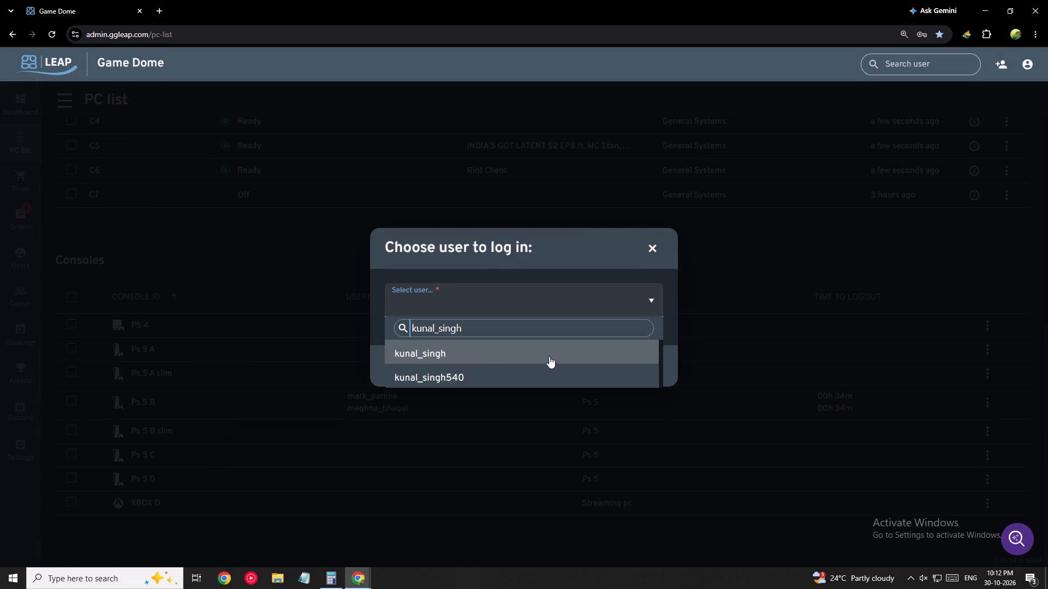
click(581, 356)
click(653, 368)
click(990, 456)
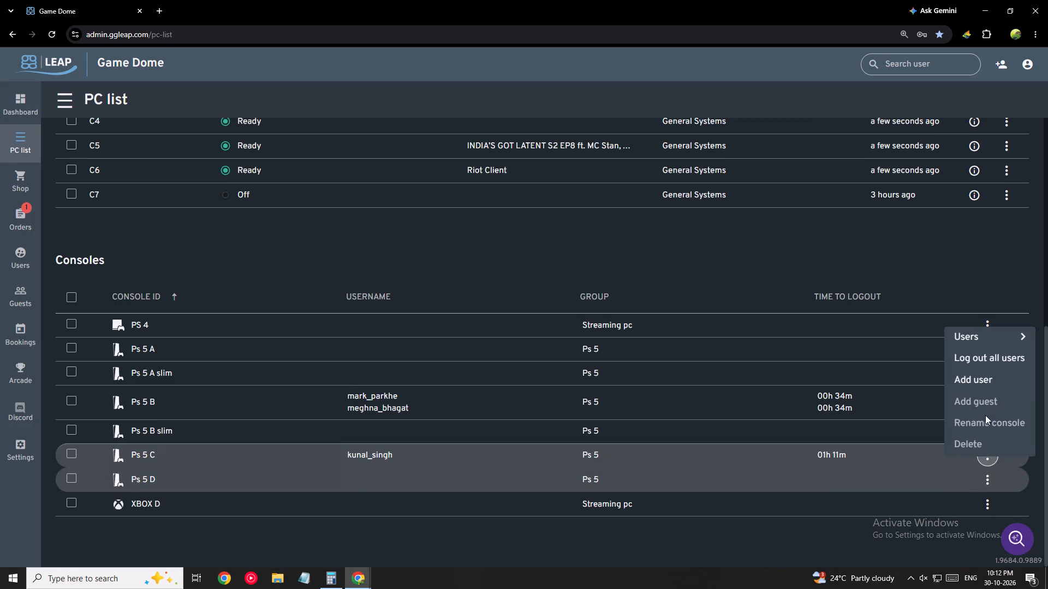
click(978, 374)
click(470, 300)
key(super+v)
click(479, 426)
key(ctrl+v)
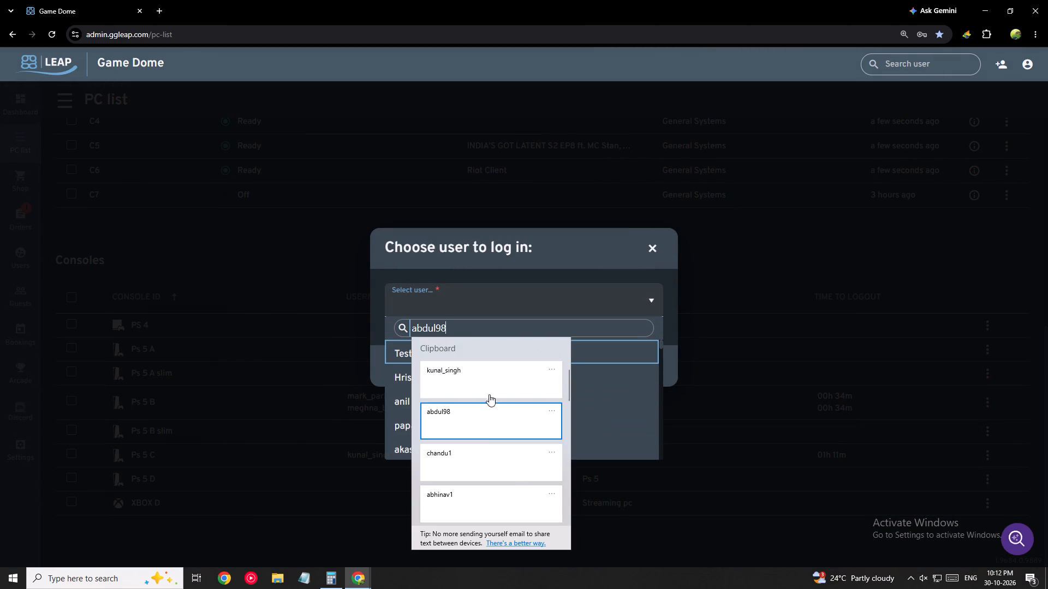
click(504, 318)
click(555, 350)
click(633, 366)
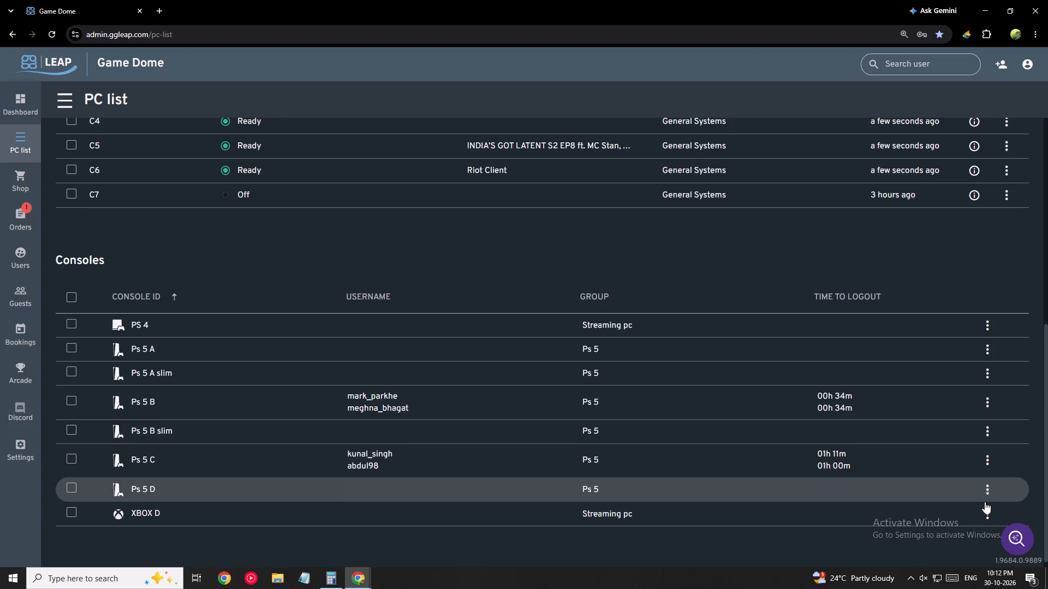
click(989, 515)
click(981, 419)
click(433, 303)
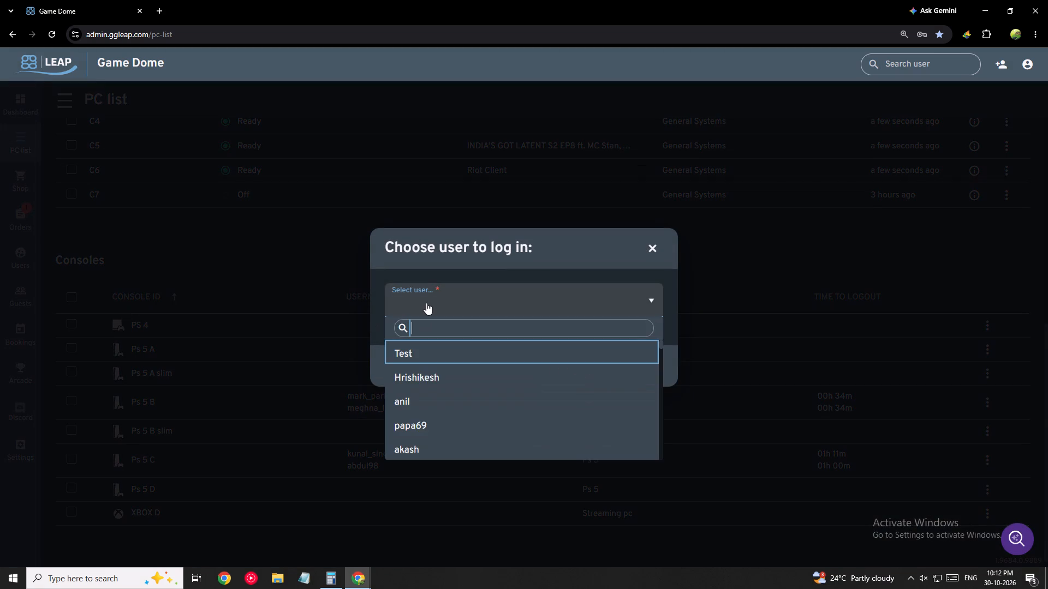
key(super+v)
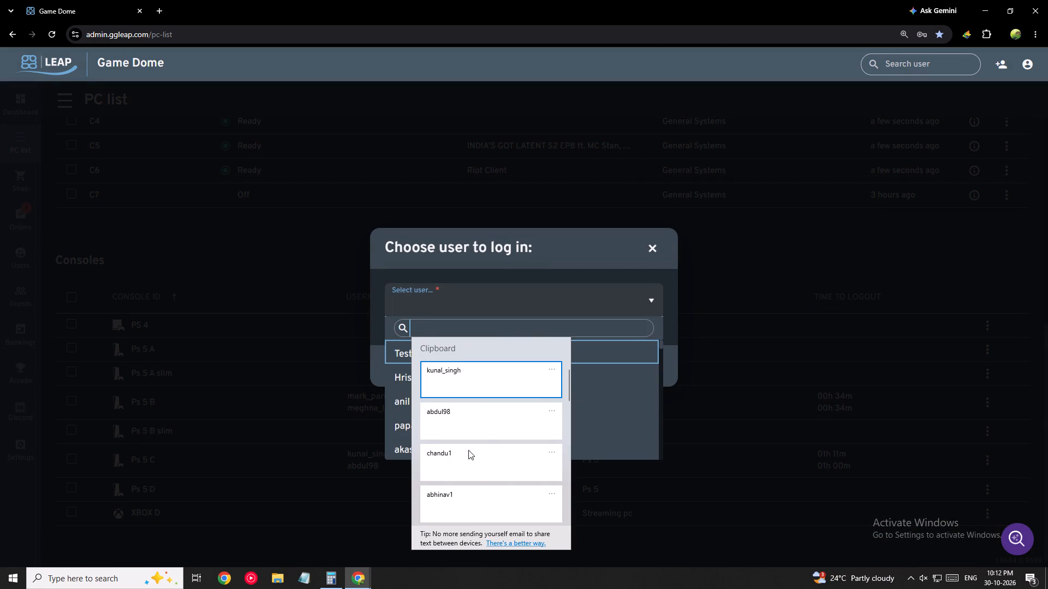
click(469, 456)
key(ctrl+v)
click(532, 349)
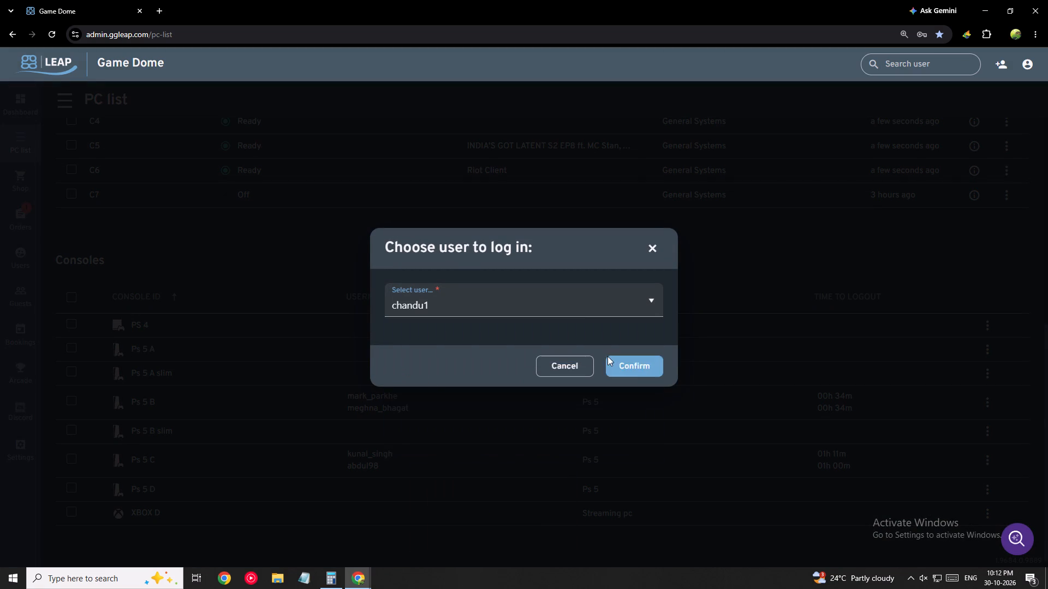
click(628, 363)
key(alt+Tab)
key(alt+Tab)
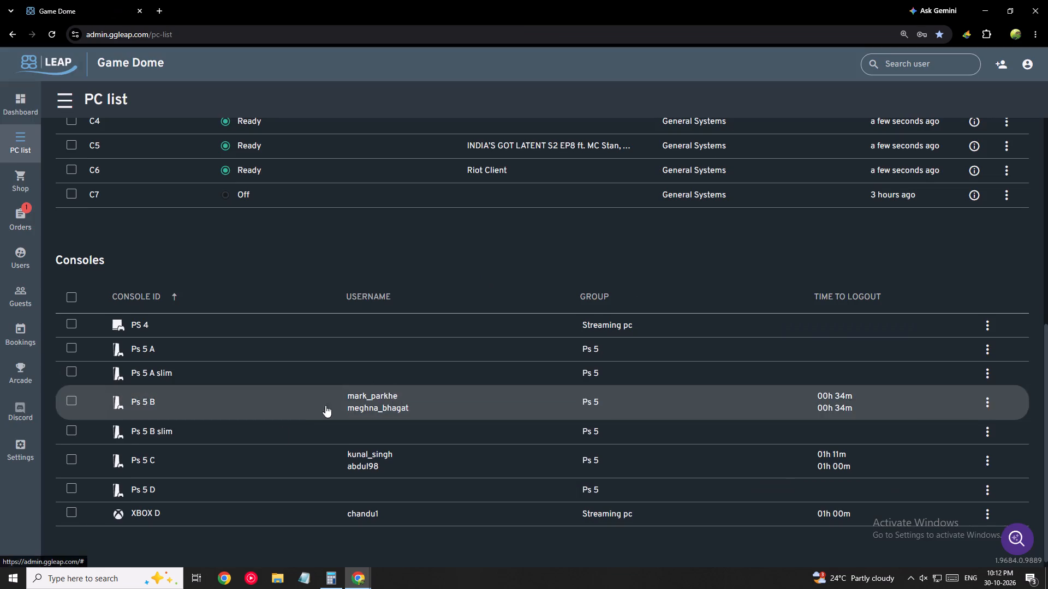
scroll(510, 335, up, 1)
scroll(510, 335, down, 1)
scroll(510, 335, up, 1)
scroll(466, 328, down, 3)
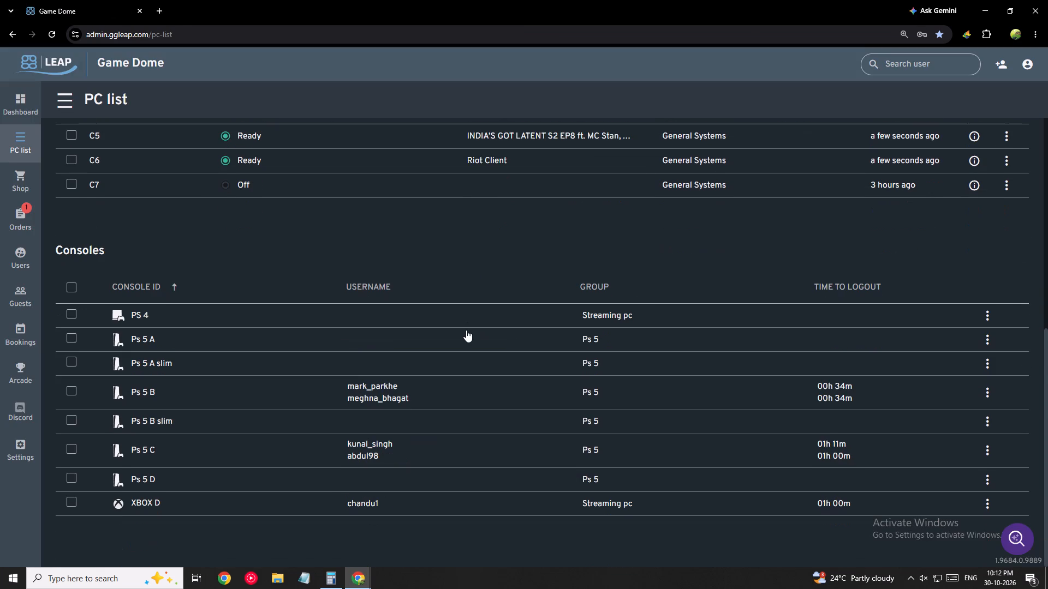
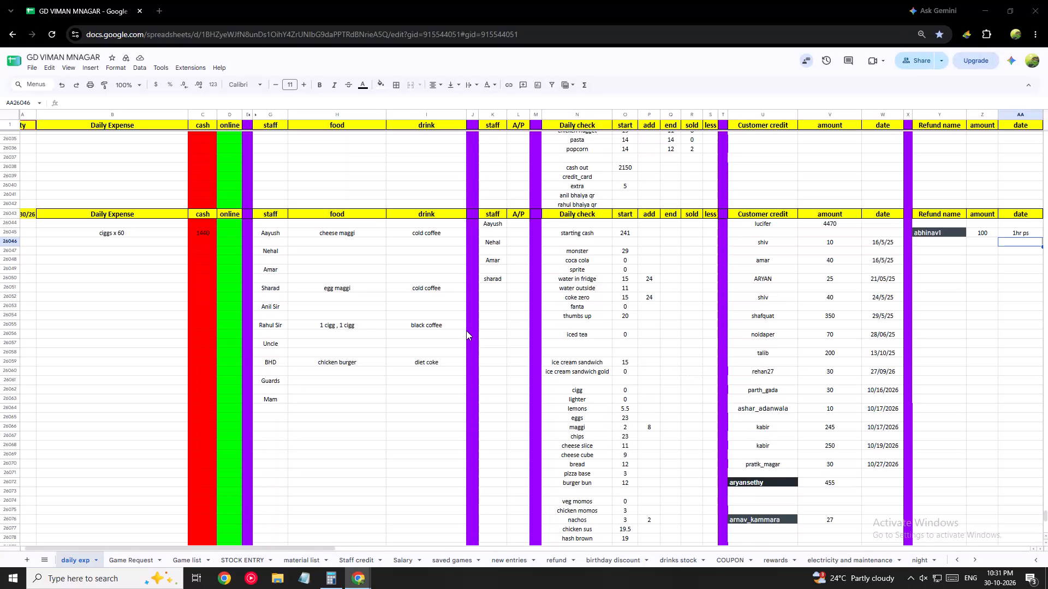
Append another "1 cigg", separated by a comma, to Rahul Sir's food entry in the 30/26 block of the daily exp sheet.
double_click(371, 323)
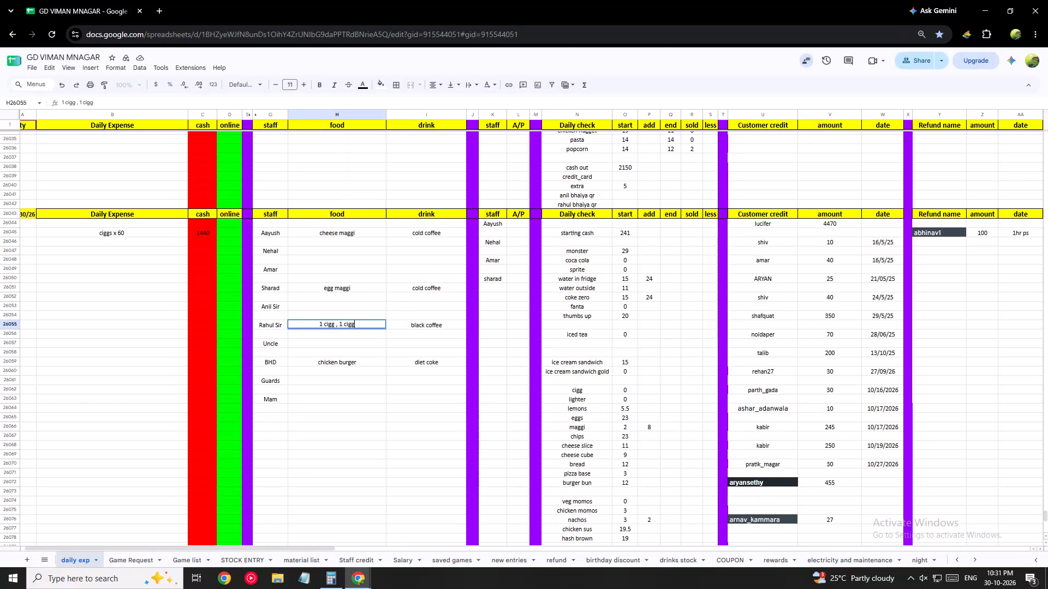
key(space)
key(space)
text(,)
key(space)
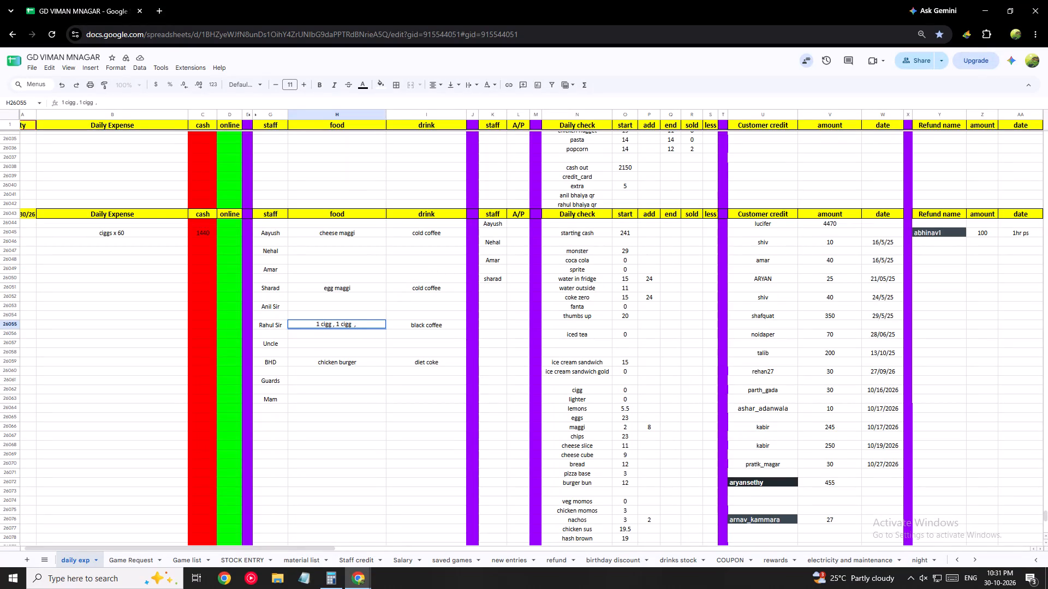
text(1 cigg)
key(Return)
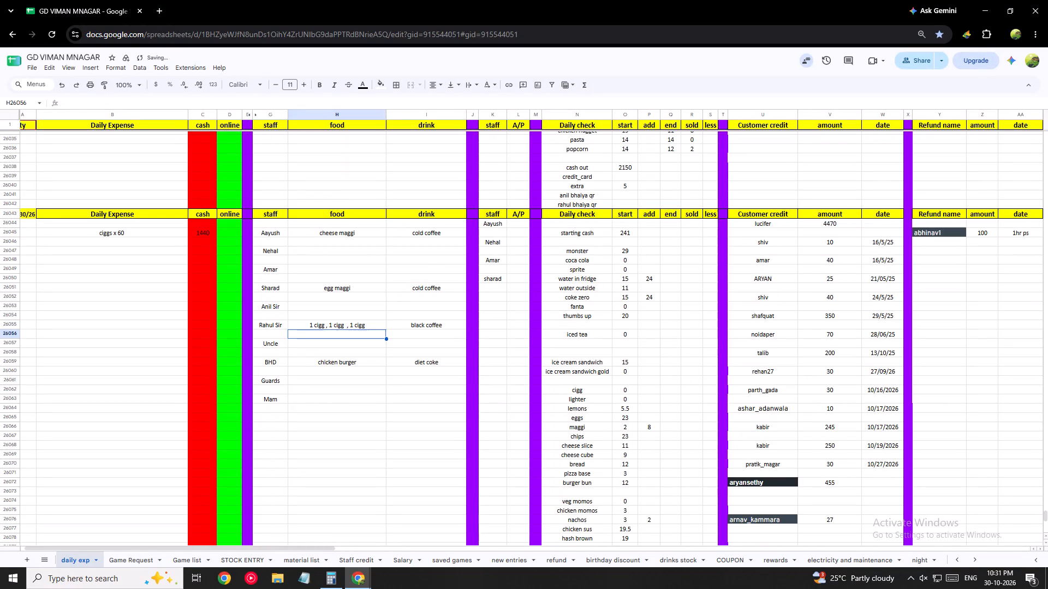
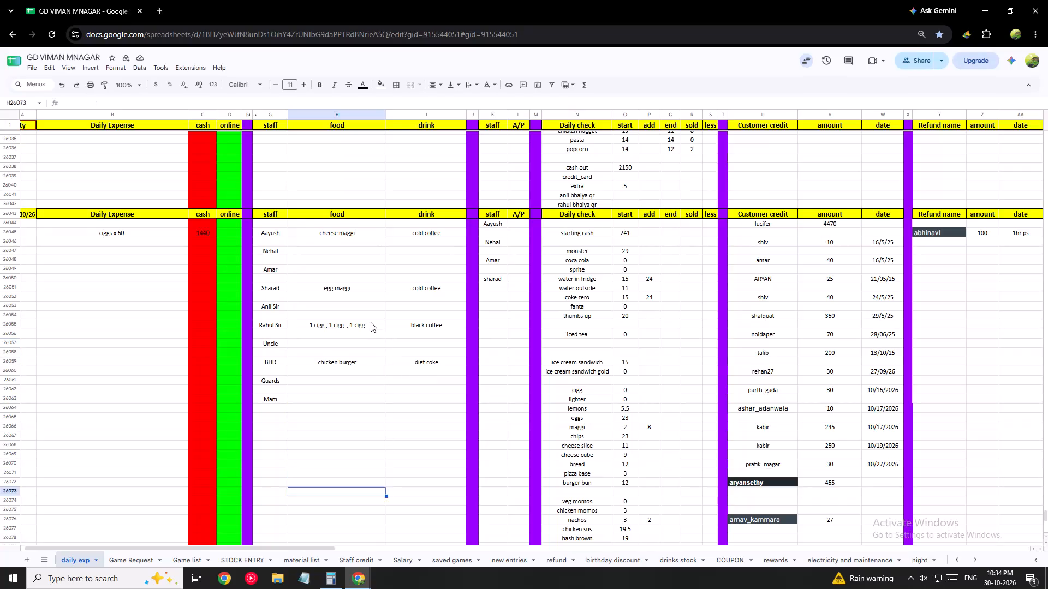
Go to the add column of the 30/26 Daily check list and examine the pasta entry.
key(Right)
key(Right)
key(Right)
key(Right)
key(Right)
key(Right)
key(Right)
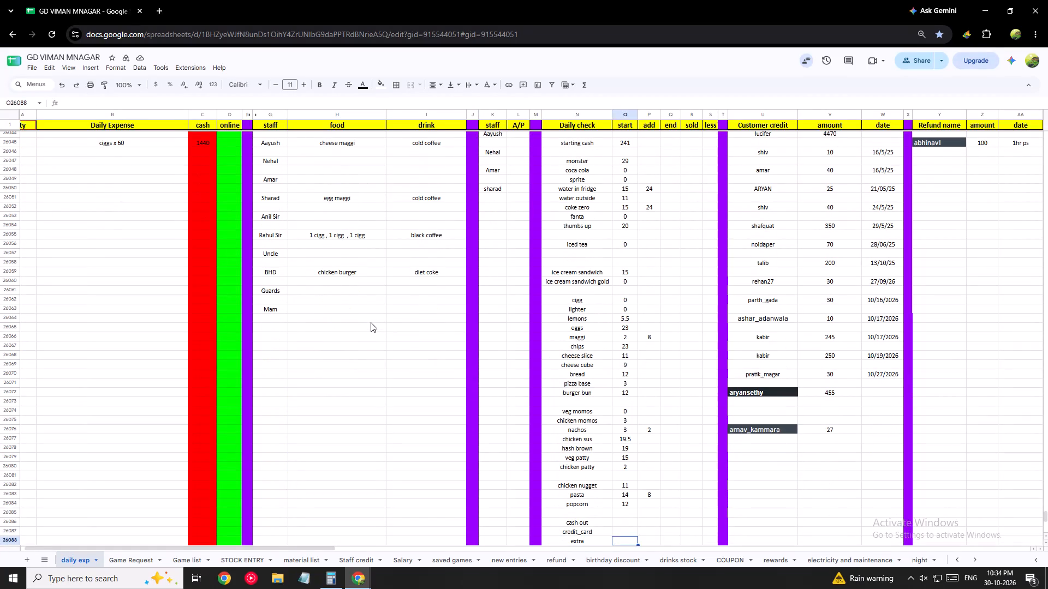
key(Right)
key(Right)
key(Left)
key(Up)
key(Up)
key(Up)
key(Up)
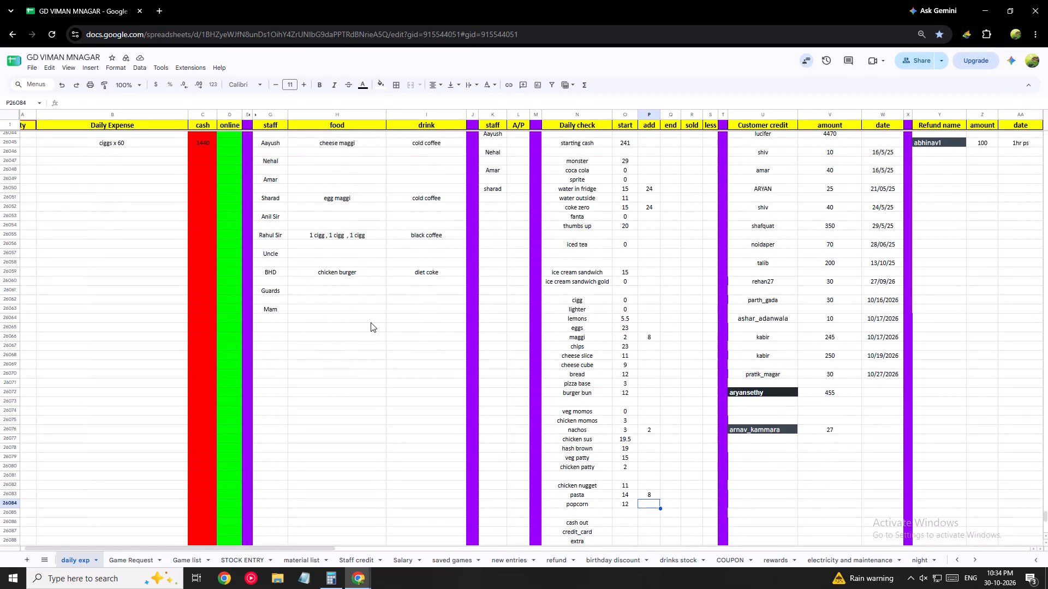
key(Up)
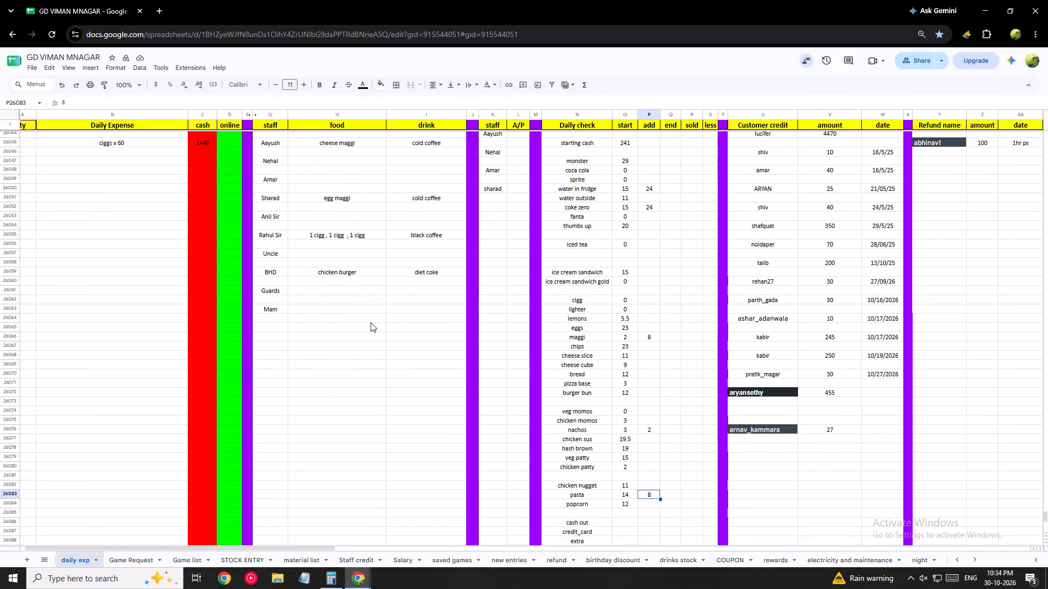
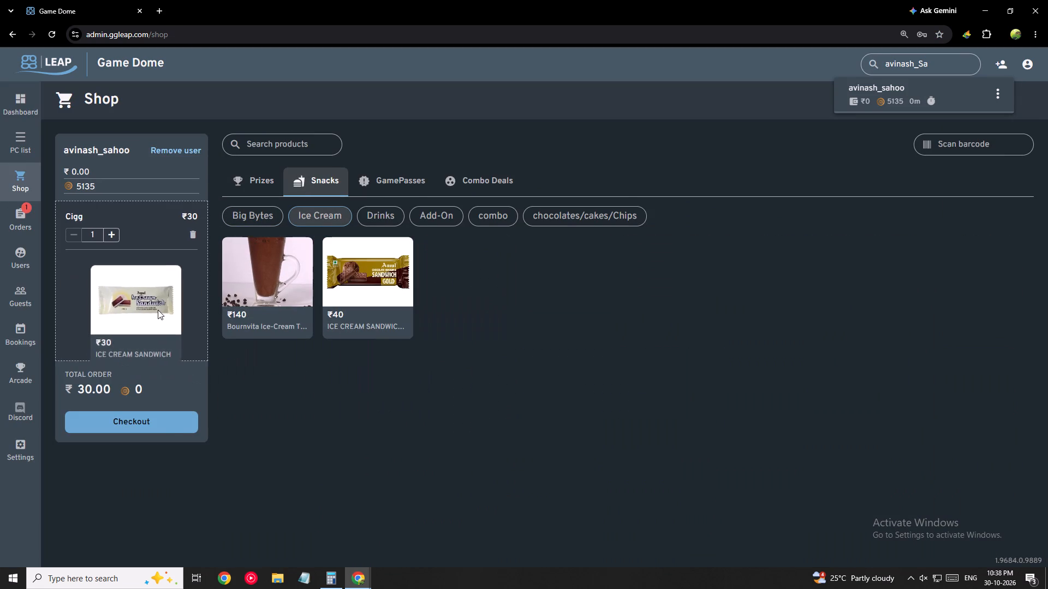
Check out the customer's order of one Cigg and one Ice Cream Sandwich, charging ₹60 by credit card.
click(157, 424)
click(306, 334)
click(316, 533)
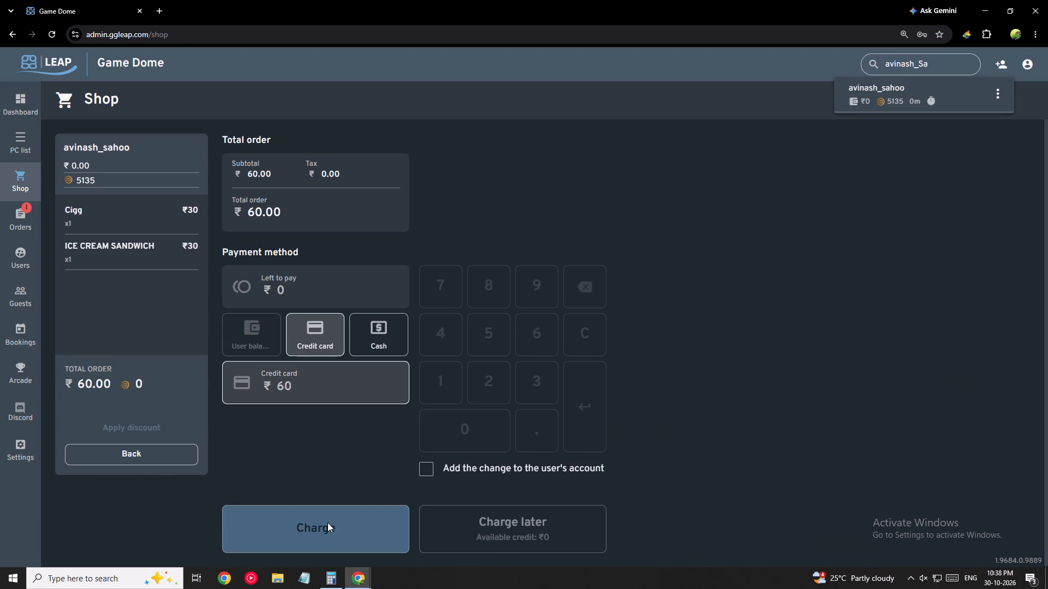
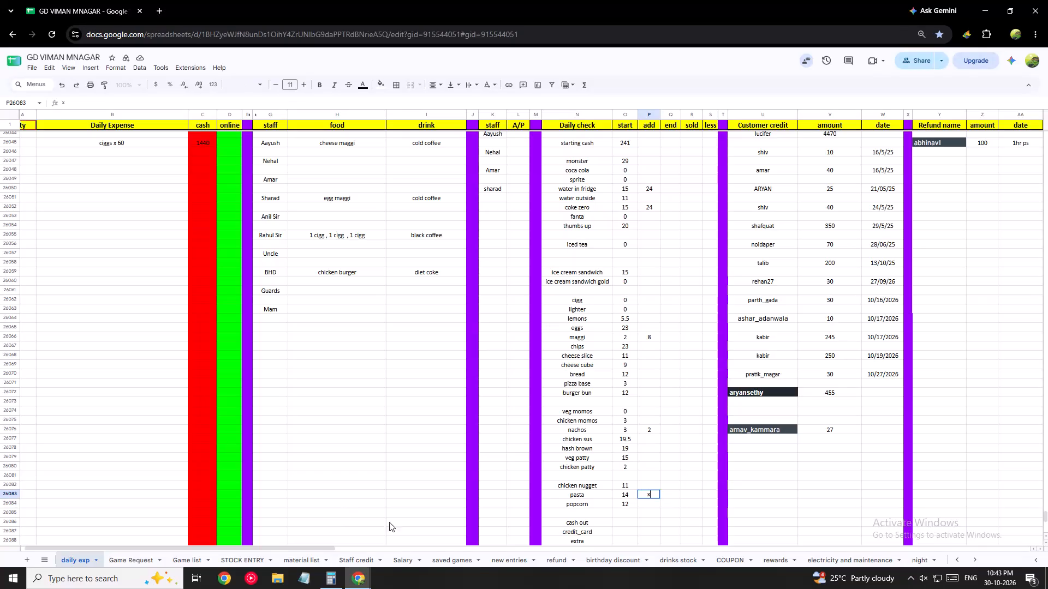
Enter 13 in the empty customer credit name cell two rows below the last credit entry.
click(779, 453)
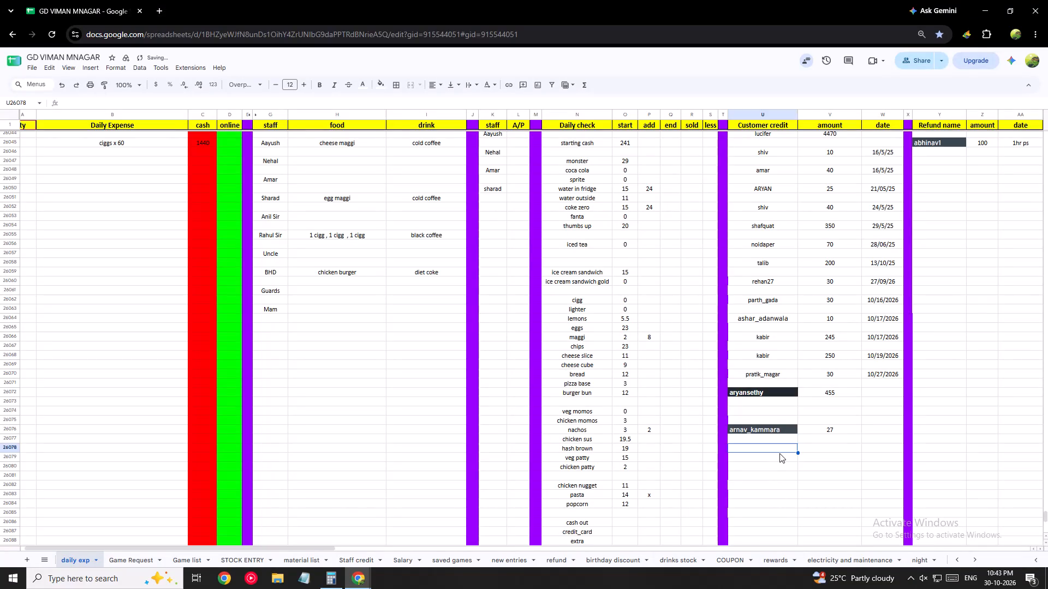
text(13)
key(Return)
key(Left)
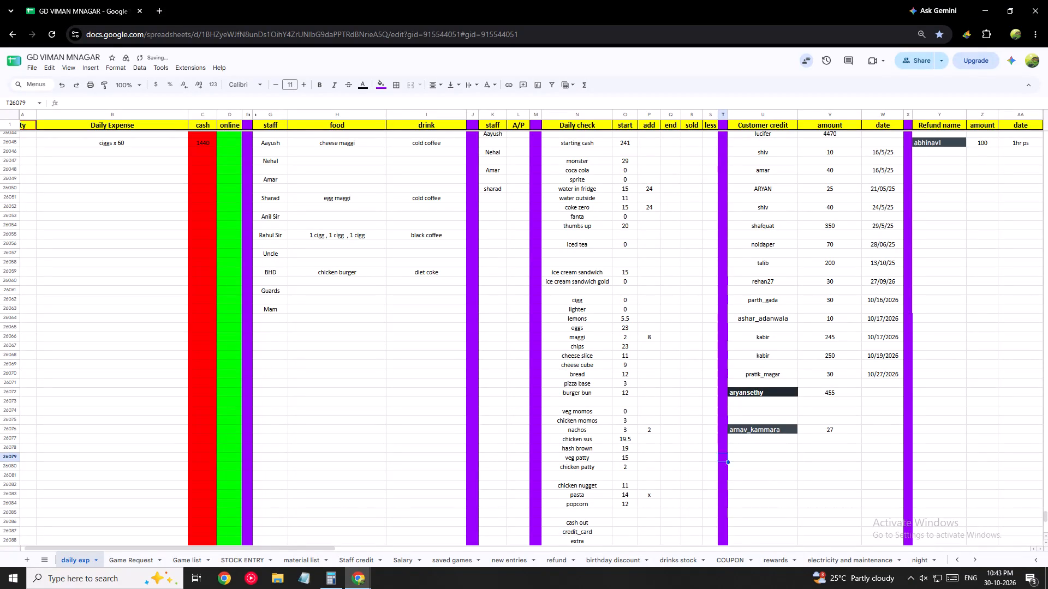
Replace the x in the pasta row's add column of the daily check with 8.
key(Down)
key(Left)
key(Left)
key(Down)
key(Left)
key(Left)
key(Down)
key(Down)
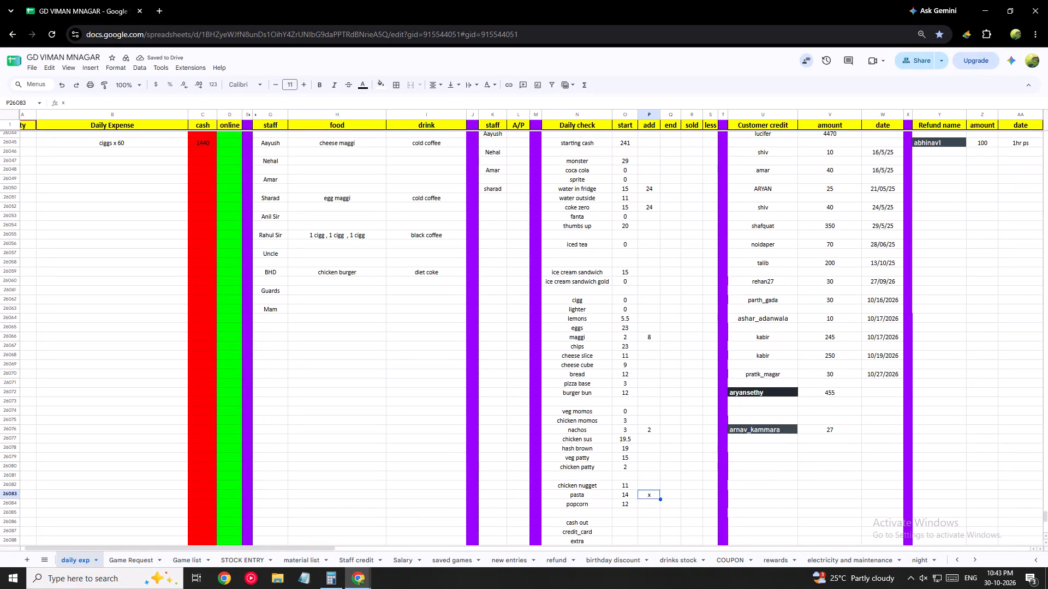
key(Delete)
key(Right)
key(Right)
key(Right)
key(Left)
key(Left)
key(Left)
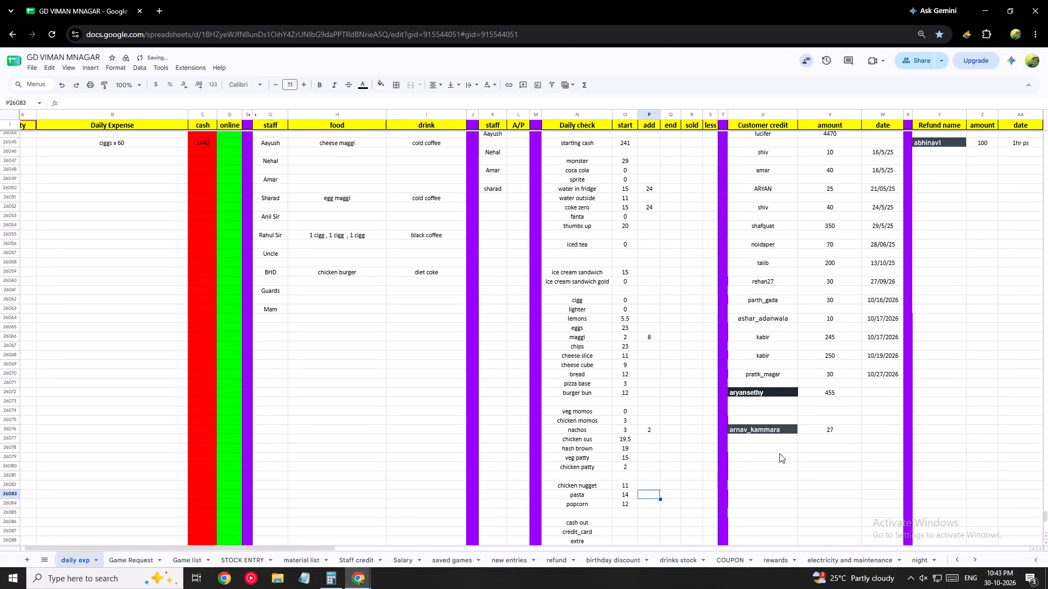
key(8)
key(Return)
Record 10 as the end stock for water outside in the daily check.
key(Right)
key(Right)
key(Right)
key(Right)
key(Right)
key(Right)
key(Up)
key(Up)
key(Up)
key(Up)
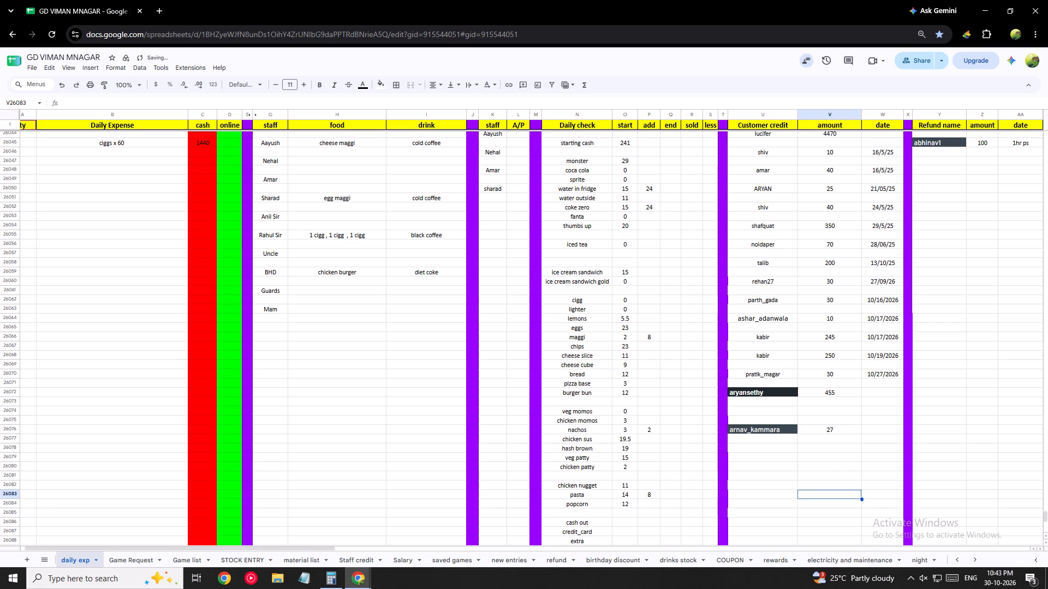
key(Left)
key(Left)
key(Left)
key(Left)
key(Left)
key(Left)
key(Left)
key(Left)
key(Left)
key(Up)
key(Up)
key(Up)
key(Up)
key(Up)
key(Up)
key(Up)
key(Up)
key(Up)
key(Up)
key(Up)
key(Up)
key(Up)
key(Up)
key(Up)
key(Up)
key(Up)
key(Up)
key(Up)
key(Up)
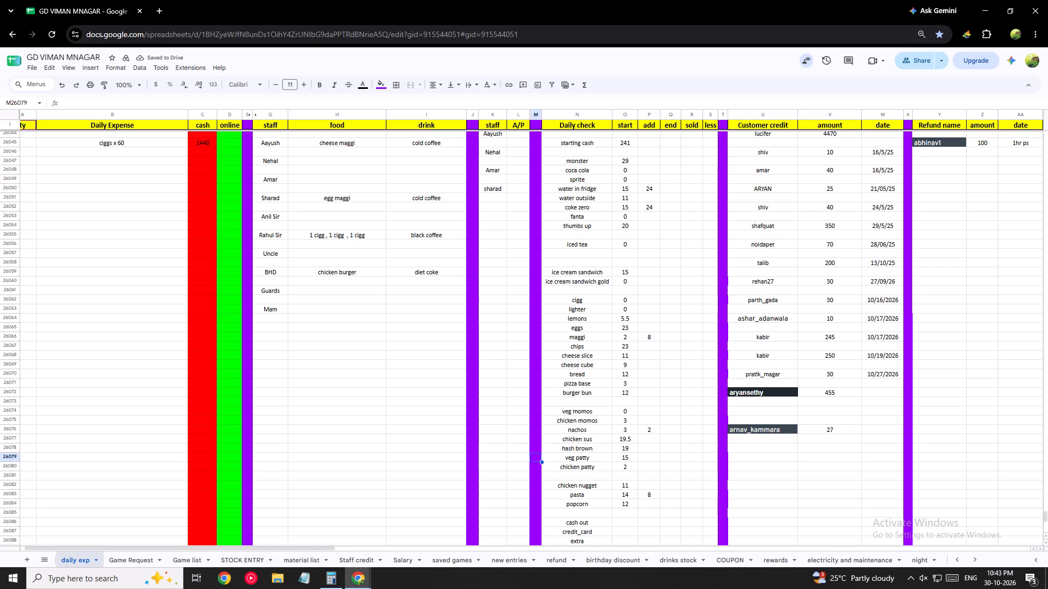
key(Right)
key(Right)
key(Right)
key(Up)
key(Up)
key(Up)
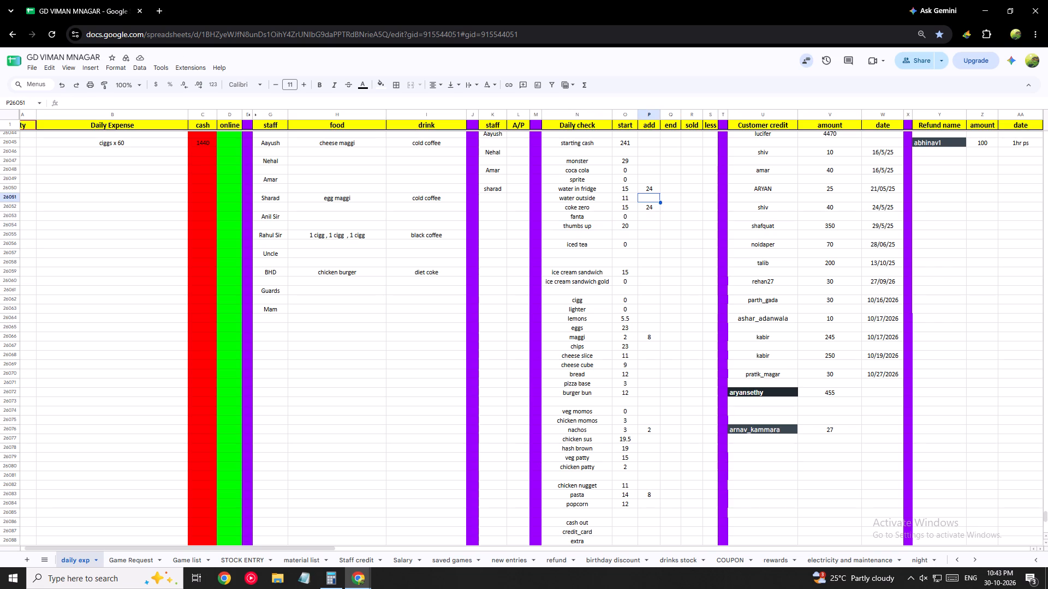
key(Right)
text(10)
key(Return)
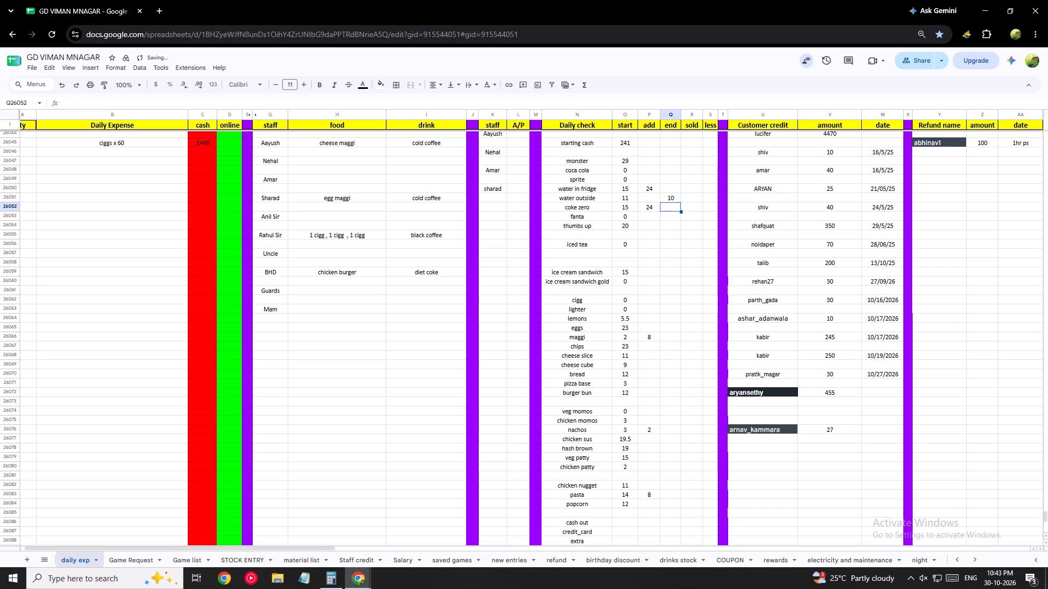
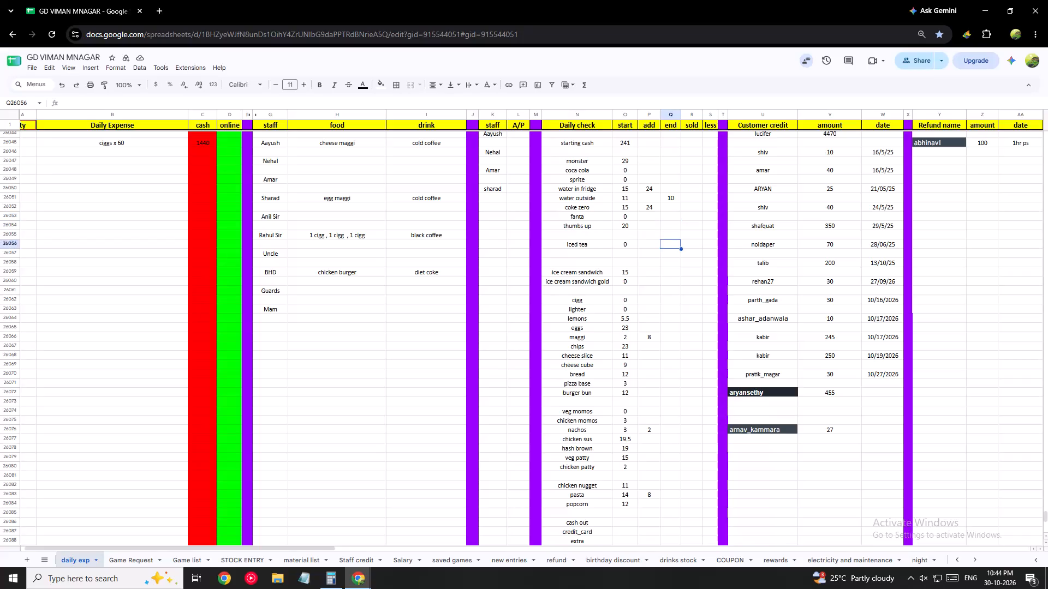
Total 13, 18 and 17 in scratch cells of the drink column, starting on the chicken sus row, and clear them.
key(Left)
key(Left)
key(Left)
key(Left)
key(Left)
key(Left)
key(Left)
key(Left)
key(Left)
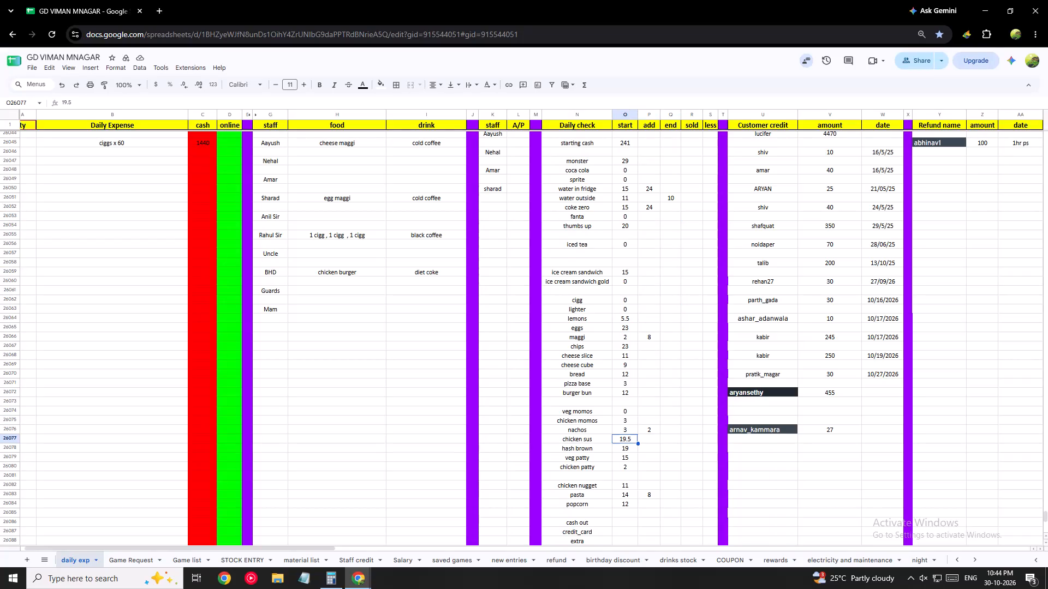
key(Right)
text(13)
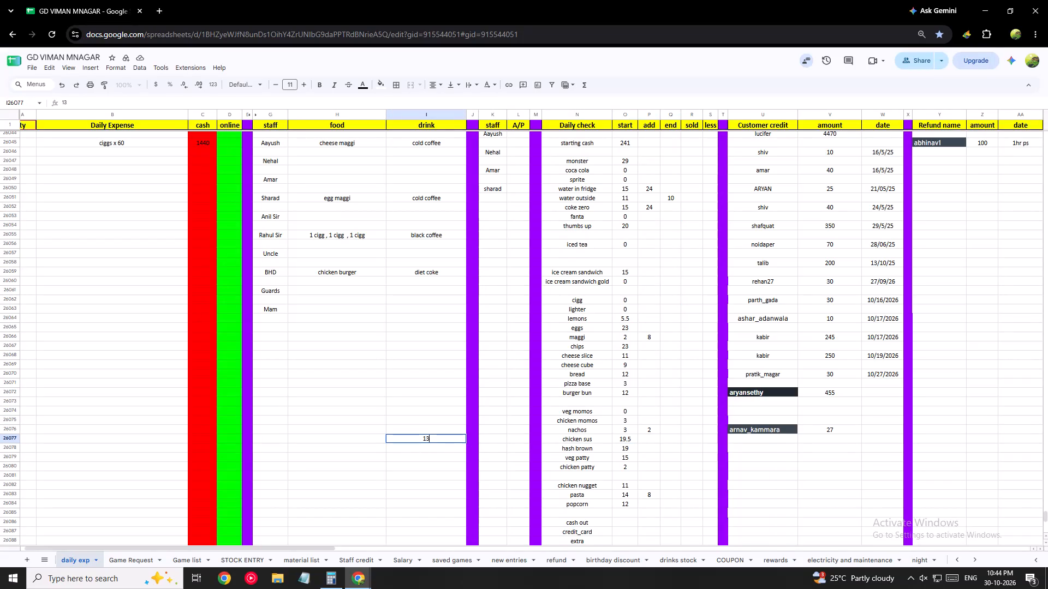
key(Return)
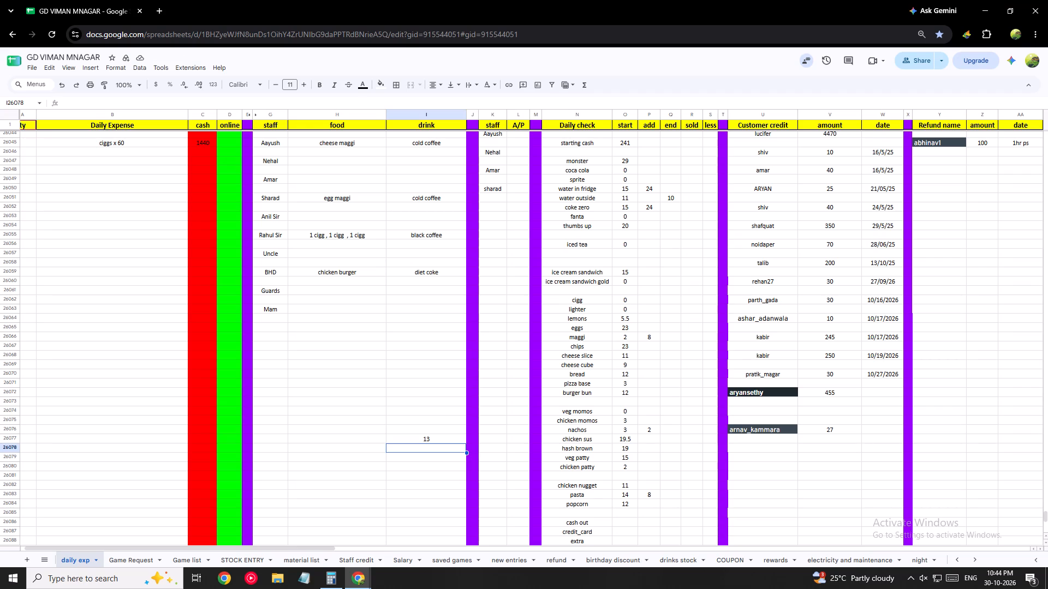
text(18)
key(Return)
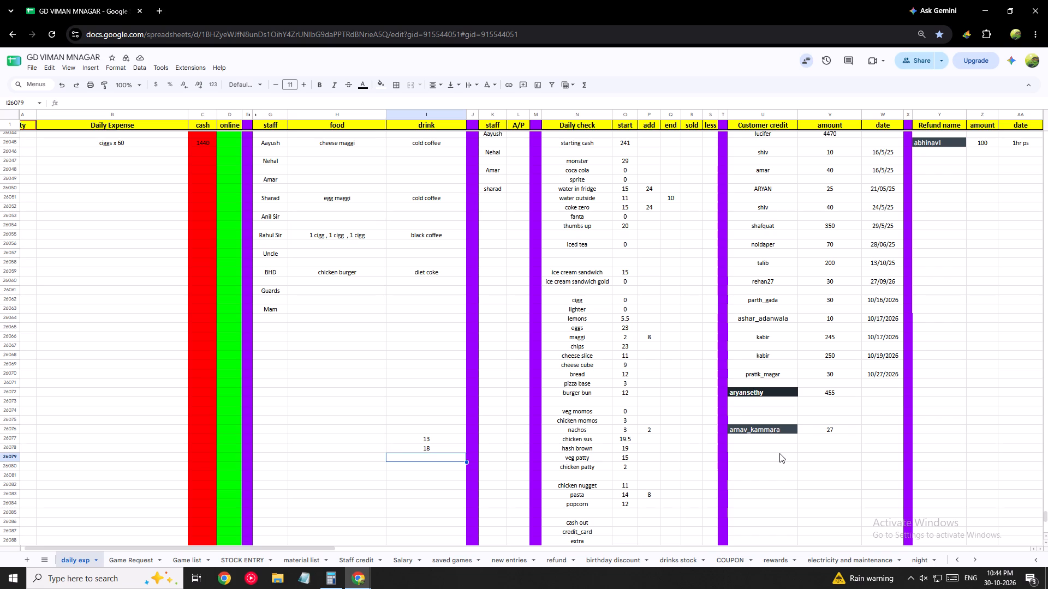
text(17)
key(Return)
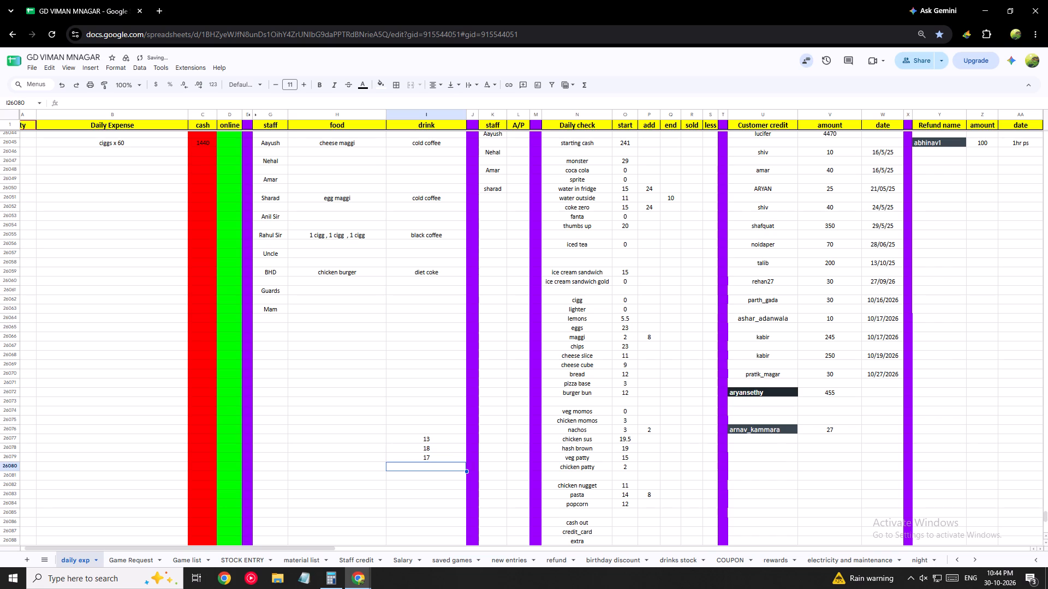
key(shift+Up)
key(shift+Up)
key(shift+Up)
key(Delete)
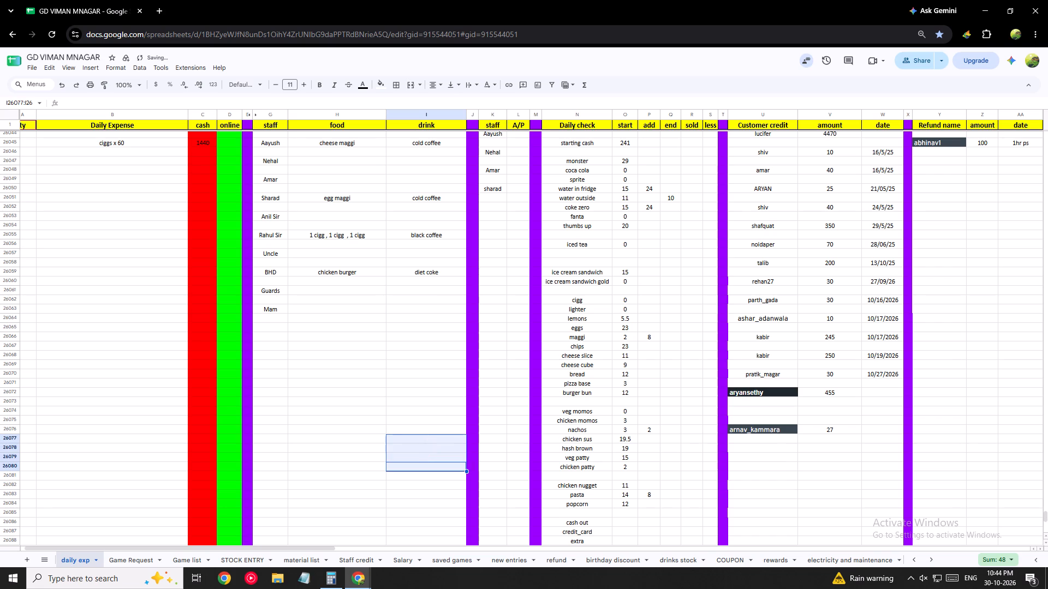
Record 60 added and 48 as end stock for cigg in the daily check.
key(Right)
key(Right)
key(Right)
key(Right)
key(Right)
key(Right)
key(Right)
key(Up)
key(Up)
key(Up)
key(Up)
key(Up)
key(Up)
key(Up)
key(Up)
key(Up)
key(Up)
key(Up)
key(Up)
key(Up)
key(Up)
key(Up)
key(Up)
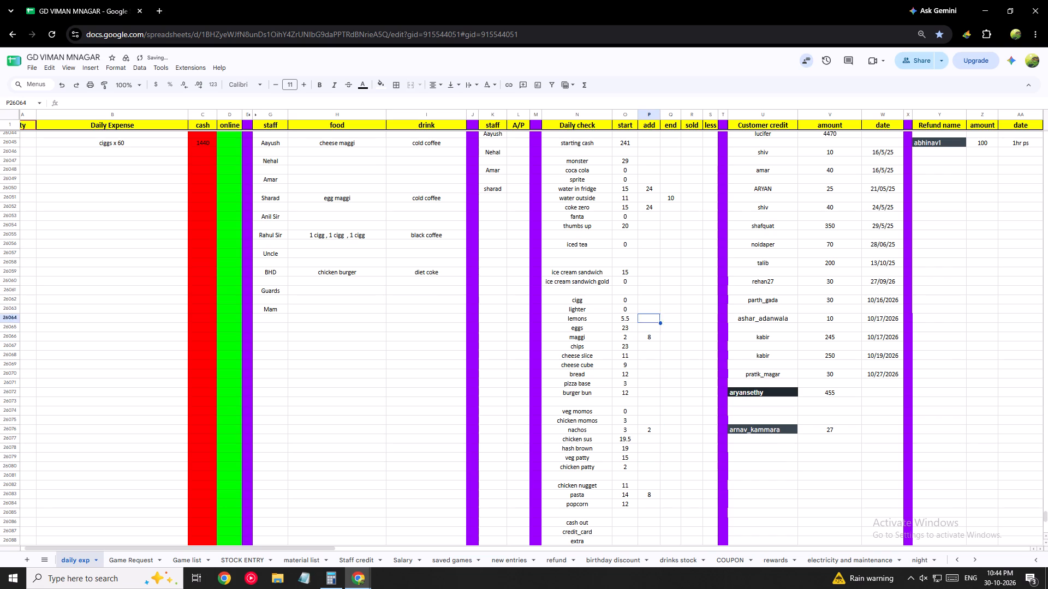
key(Up)
key(Up)
text(60)
key(Return)
key(Right)
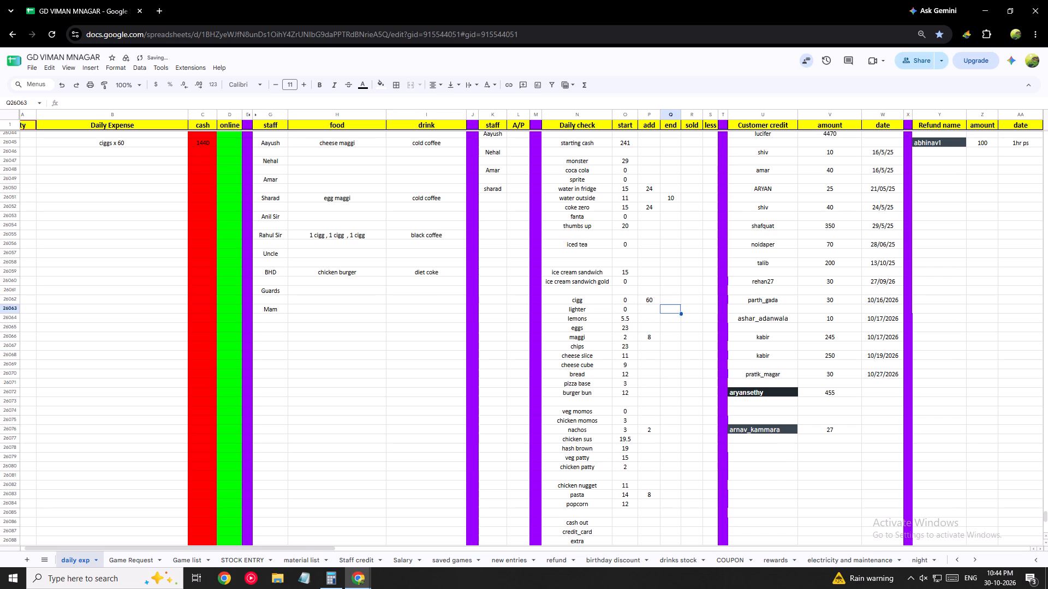
key(Up)
text(48)
key(Return)
Record the current day's end stock: 27 for monster, 0 for coca cola, 0 for sprite and 28 for water in fridge.
scroll(559, 445, up, 2)
scroll(449, 405, up, 1)
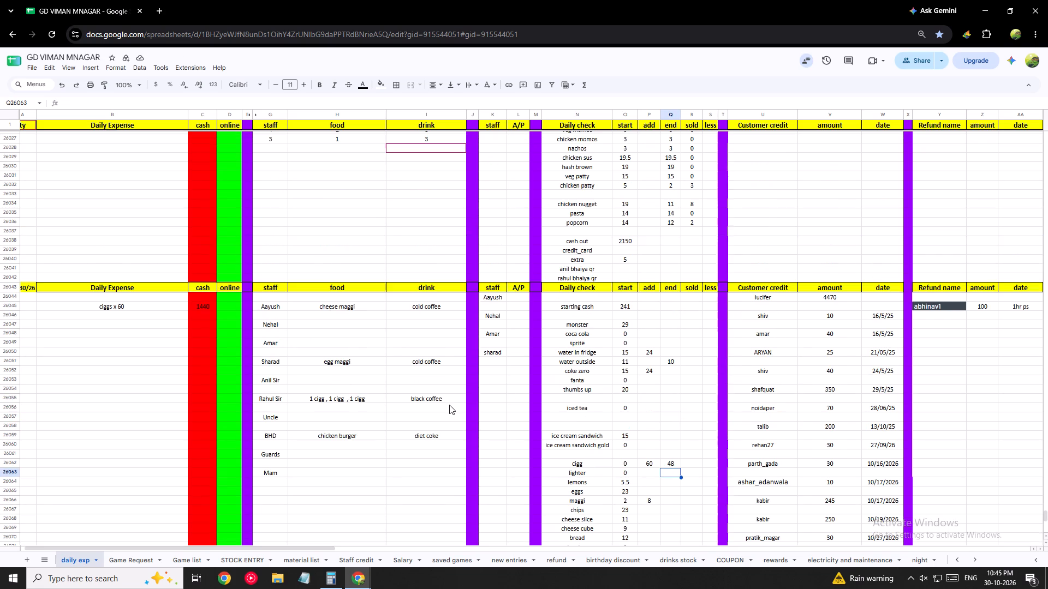
scroll(449, 405, up, 2)
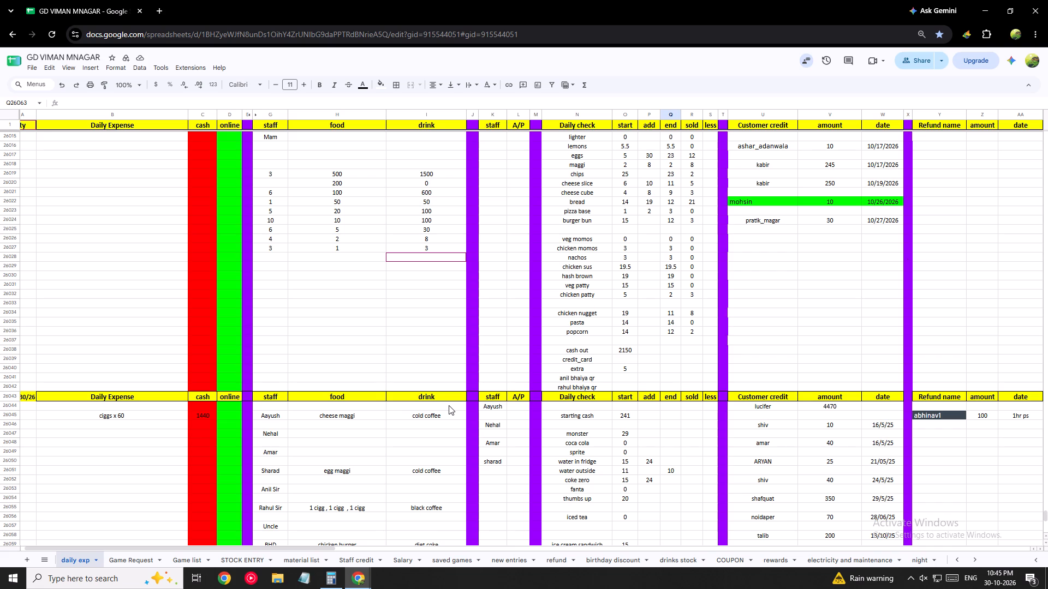
scroll(432, 447, up, 2)
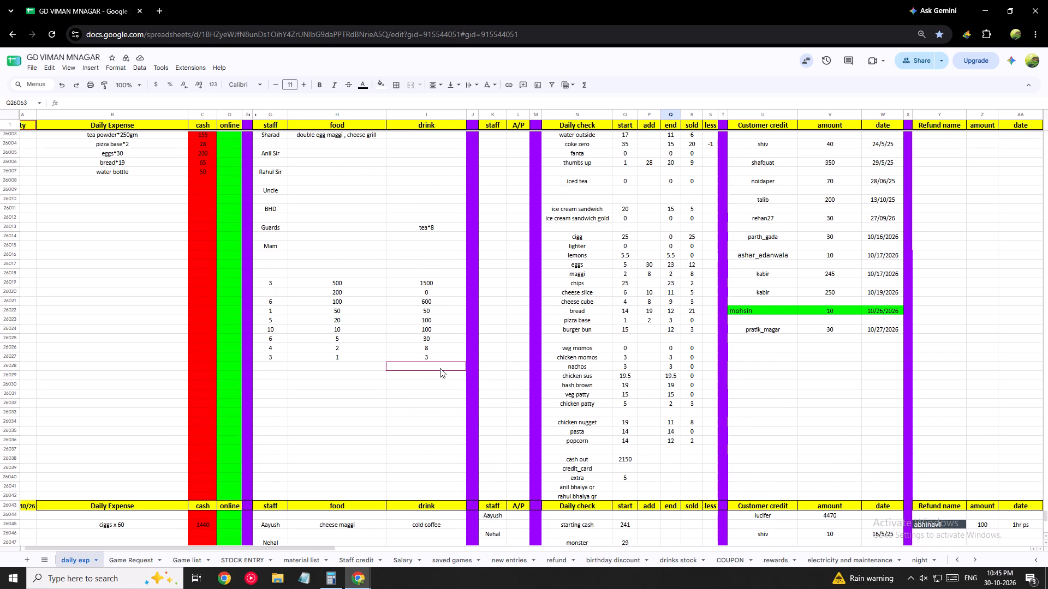
scroll(691, 437, down, 8)
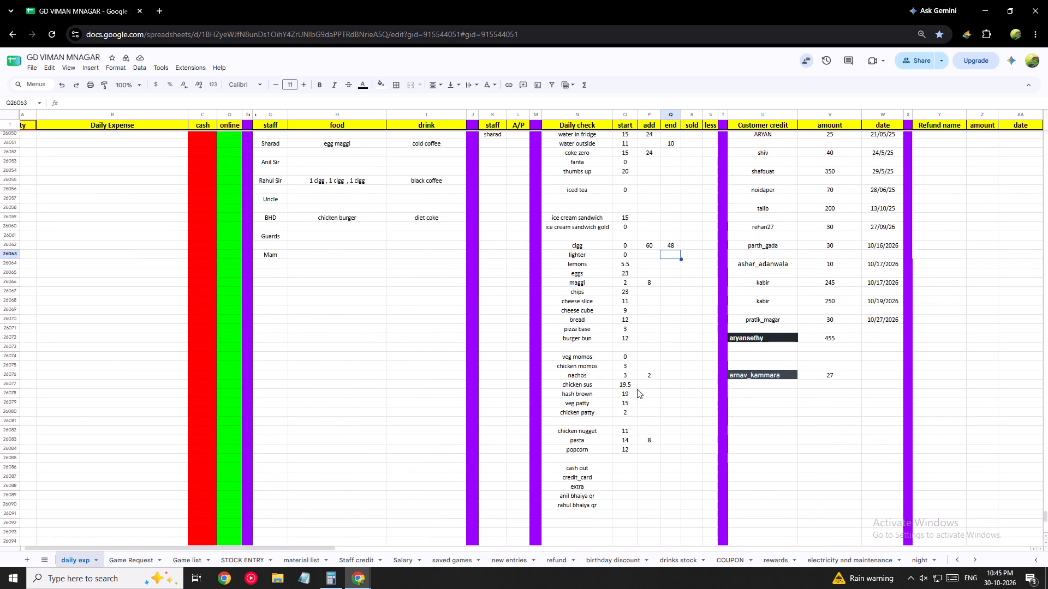
scroll(647, 378, up, 2)
click(672, 209)
click(673, 217)
click(683, 217)
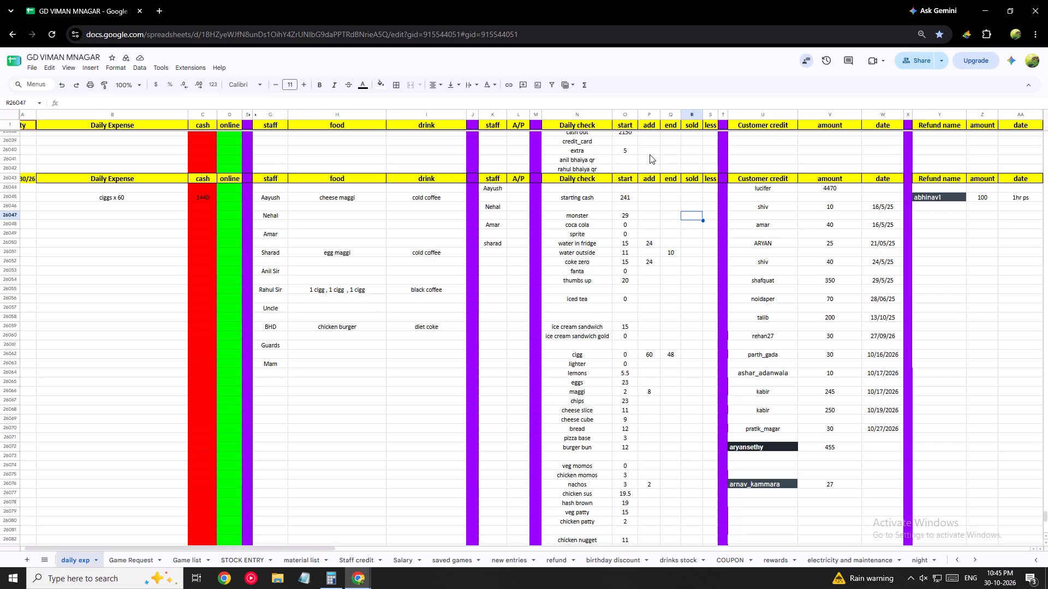
click(676, 215)
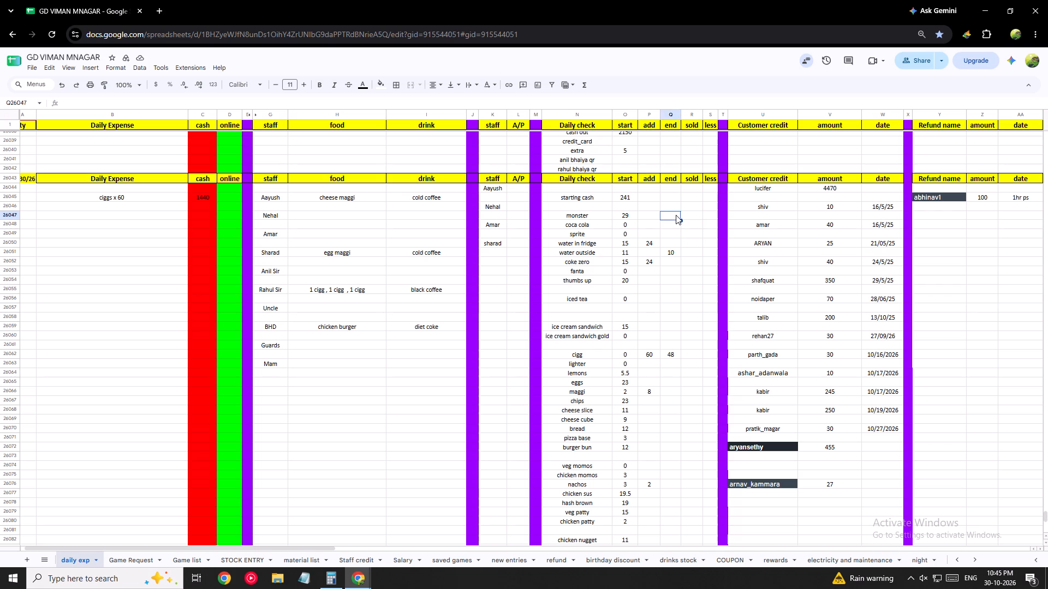
text(27)
key(Return)
key(0)
key(Return)
key(0)
key(Return)
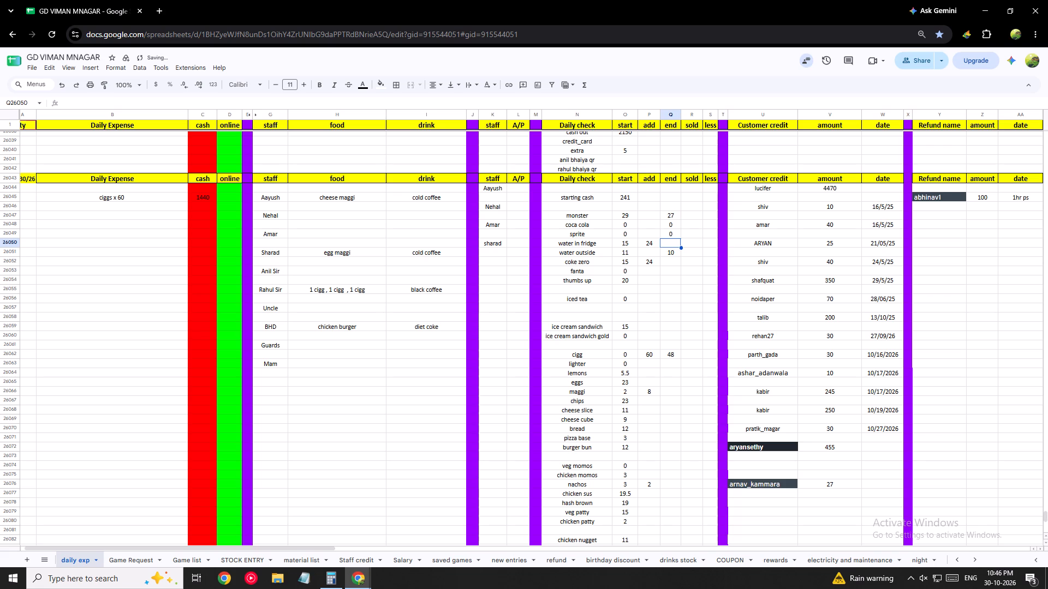
text(28)
key(Return)
Record end stock of 33 for coke zero, 0 for fanta, 7 for thumbs up and 0 for iced tea.
key(Down)
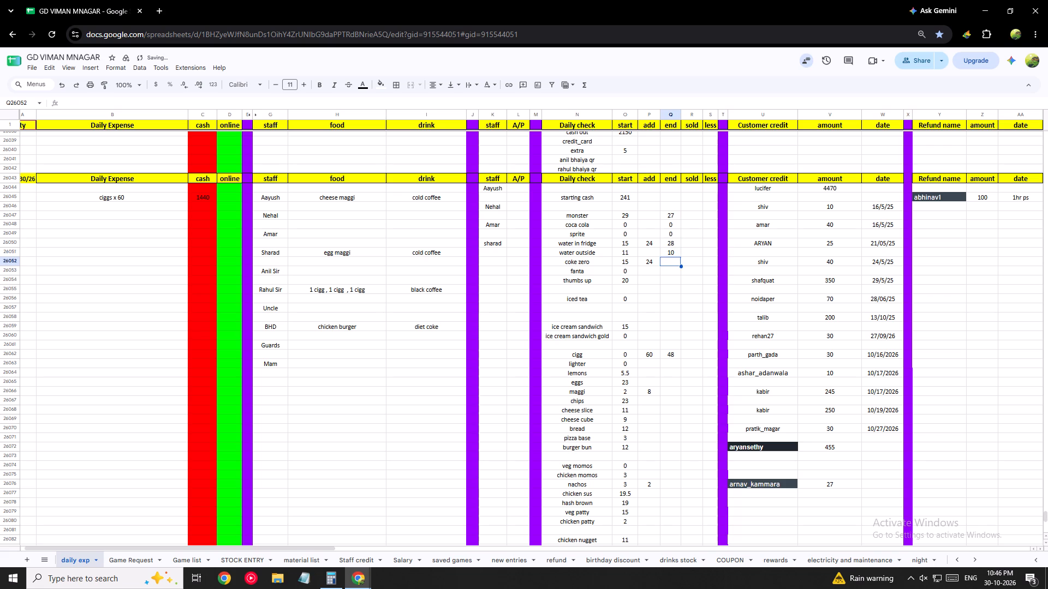
key(Up)
key(Down)
key(Left)
key(Right)
key(Down)
key(Up)
key(Down)
key(Down)
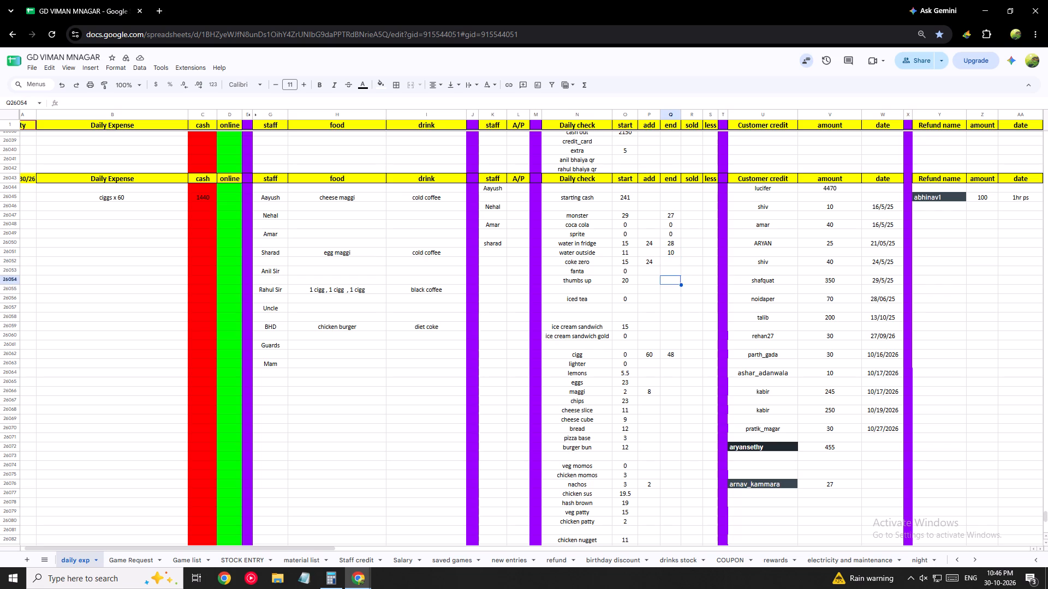
key(Up)
key(Up)
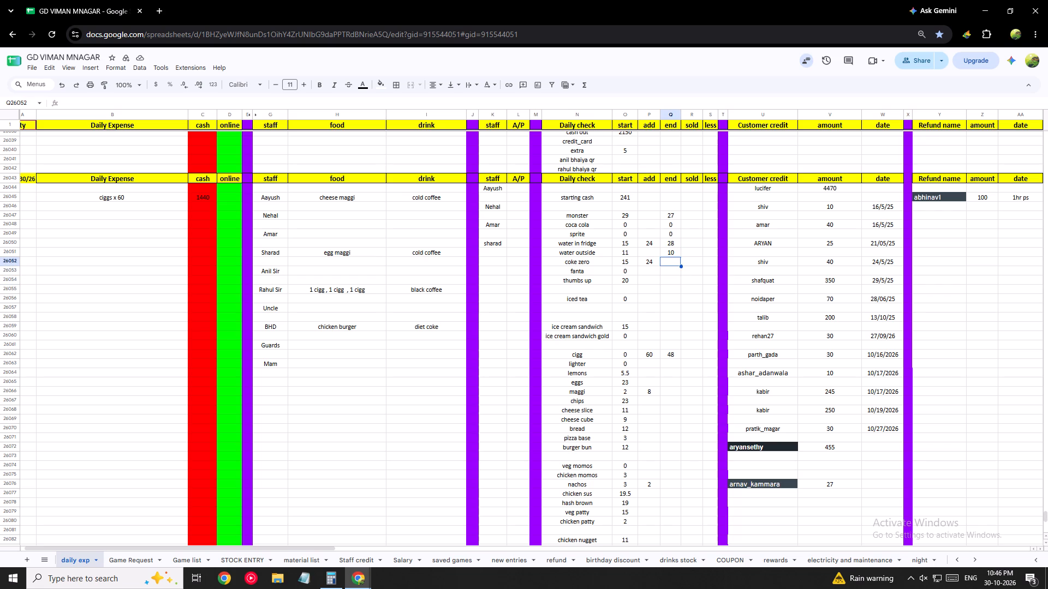
text(33)
key(Return)
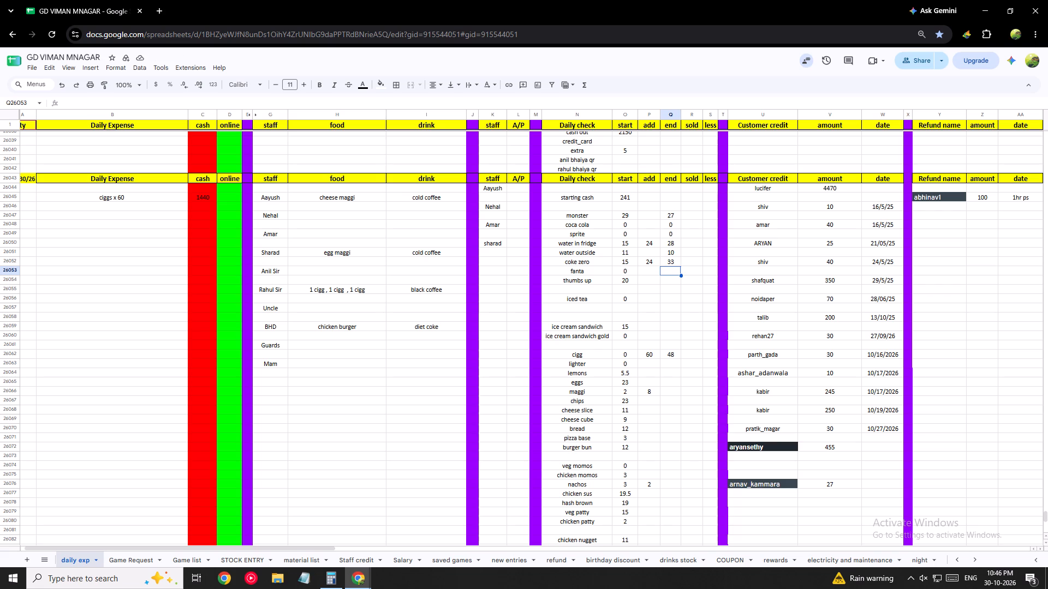
key(0)
key(Return)
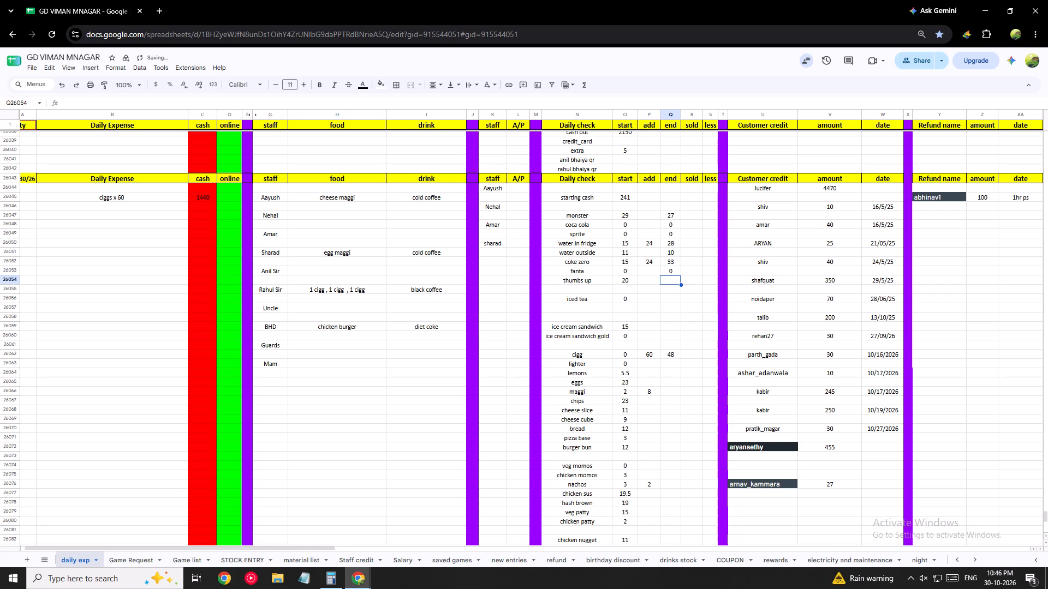
key(7)
key(Return)
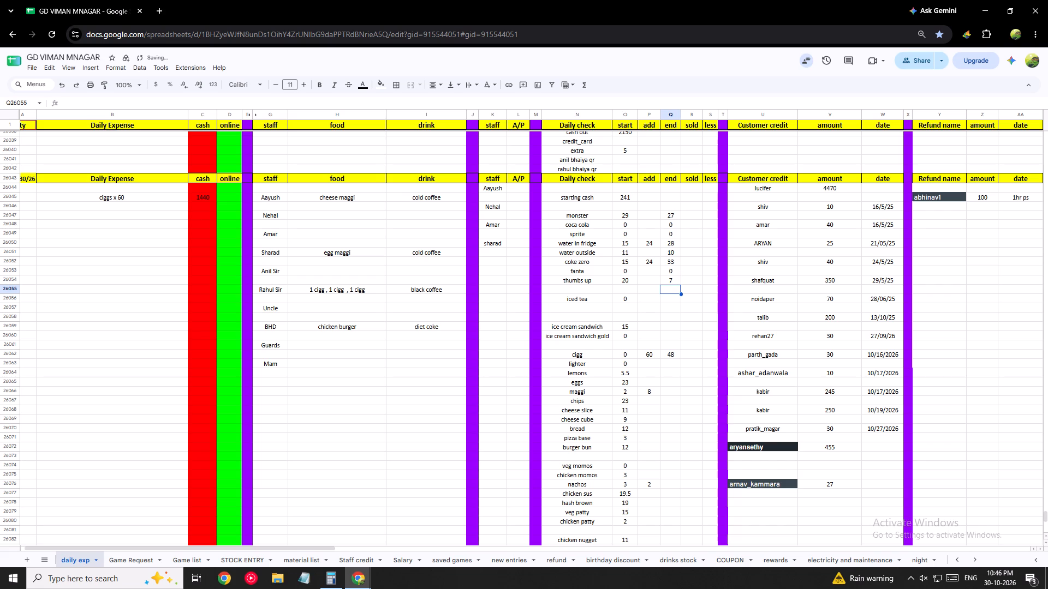
key(Down)
key(0)
key(Return)
Record end stock of 8 for ice cream sandwich, 0 for lighter and 5.5 for lemons.
key(Down)
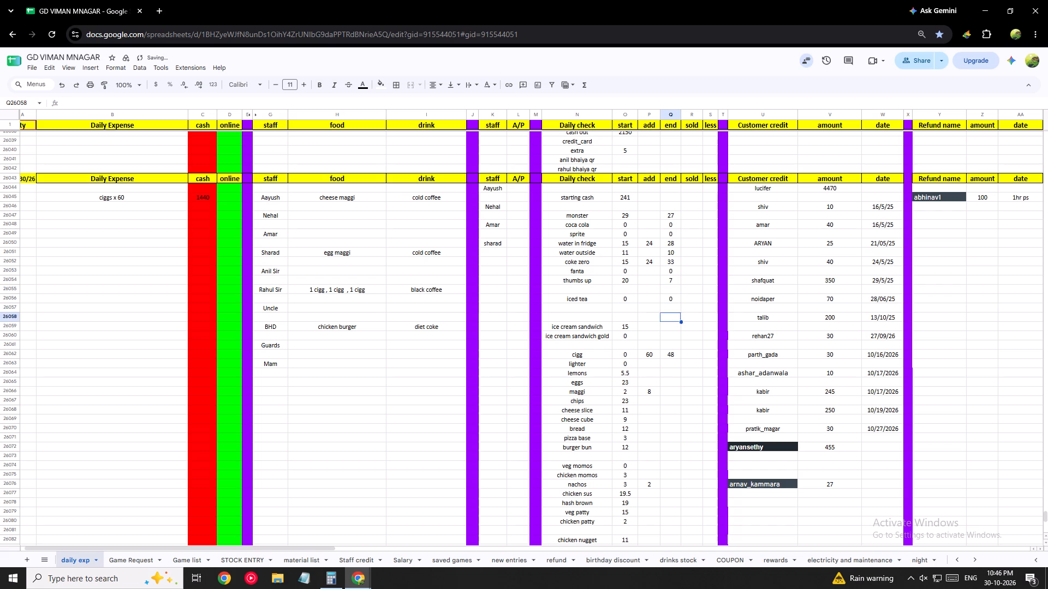
key(Down)
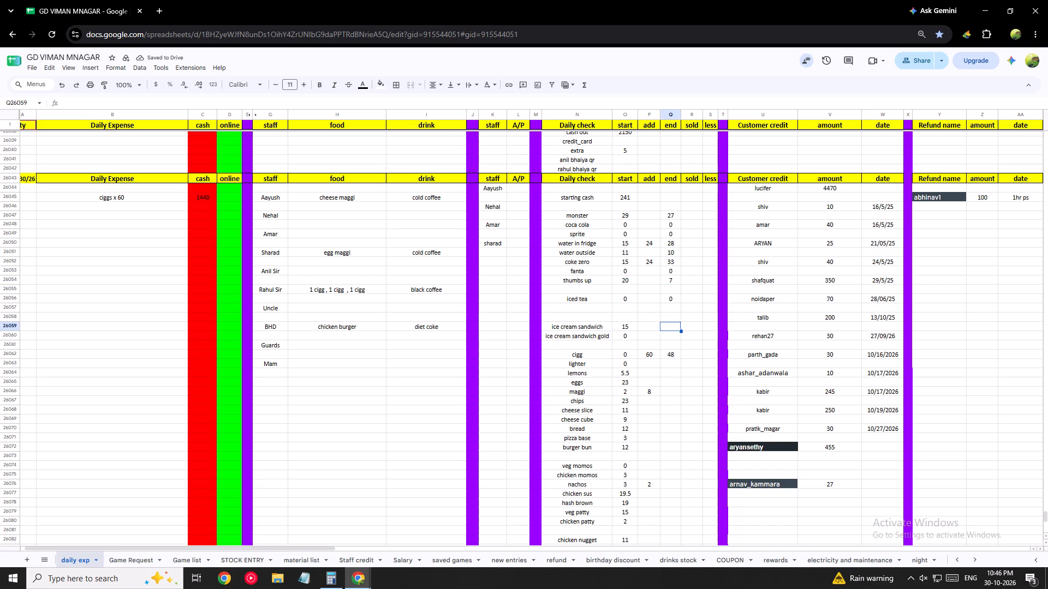
key(8)
key(Return)
key(Down)
key(Down)
key(Down)
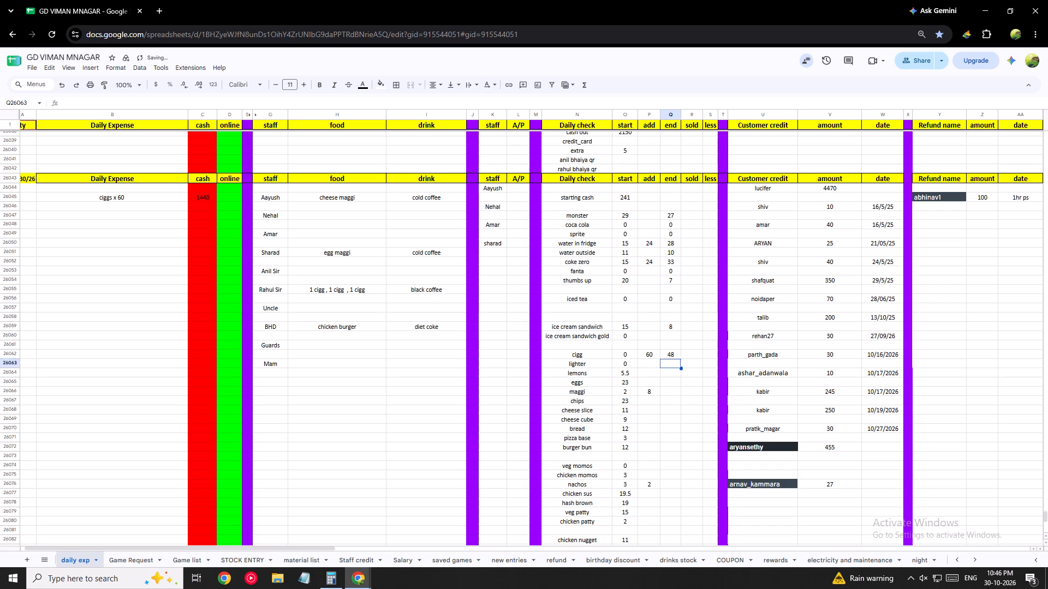
key(Down)
key(Up)
key(0)
key(Return)
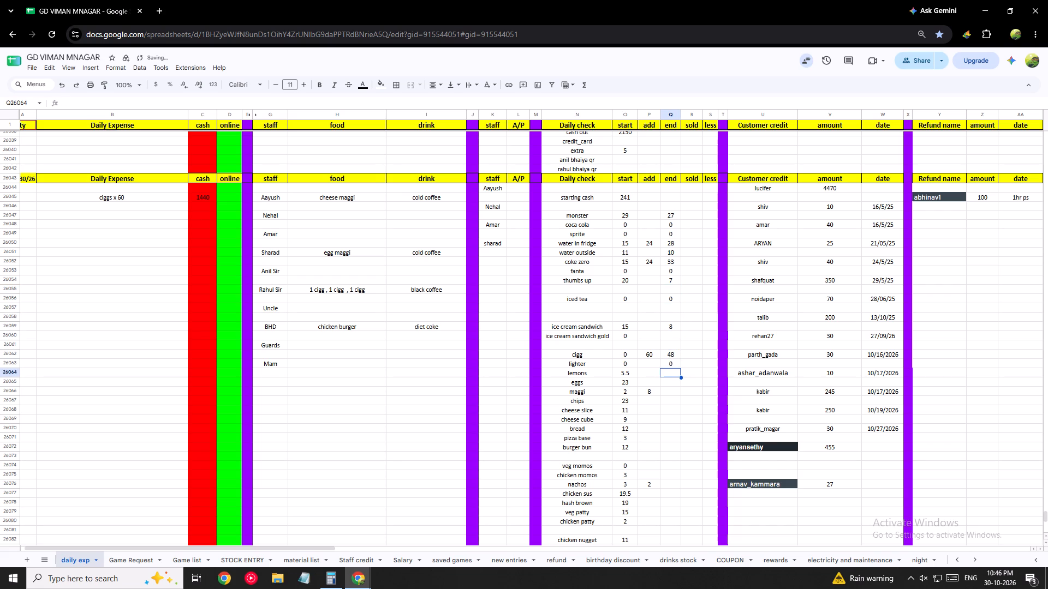
text(5.5)
key(Return)
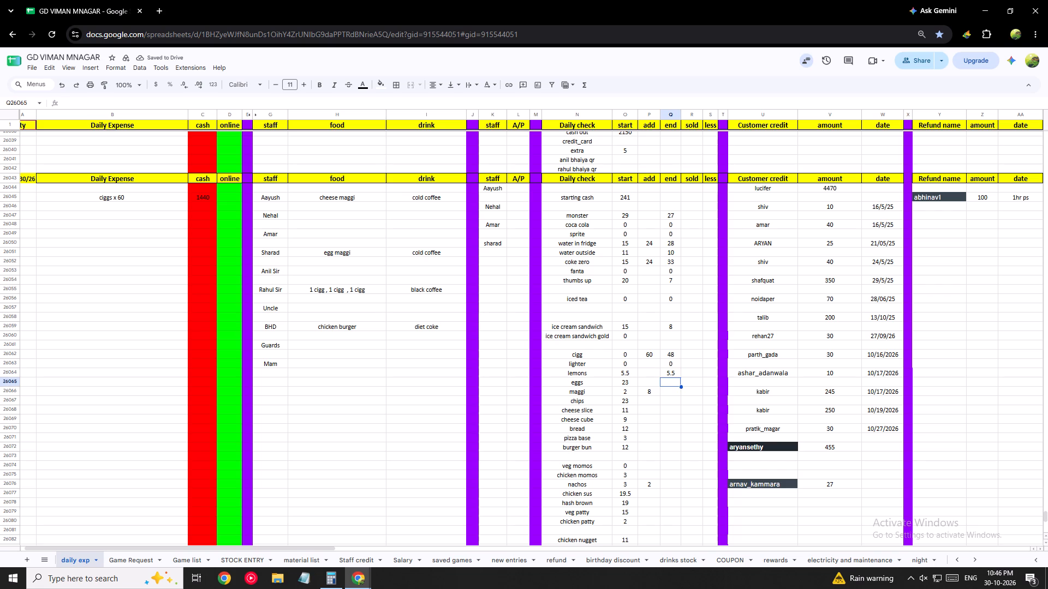
Record end stock of 22 for eggs, 7 for maggi and 21 for chips.
text(22)
key(Return)
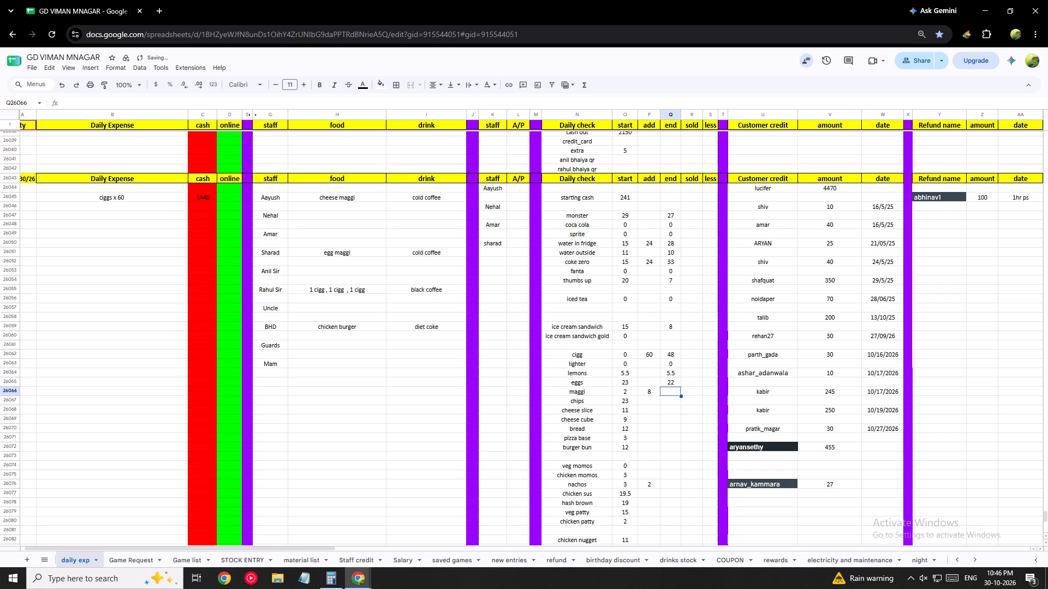
key(7)
key(Return)
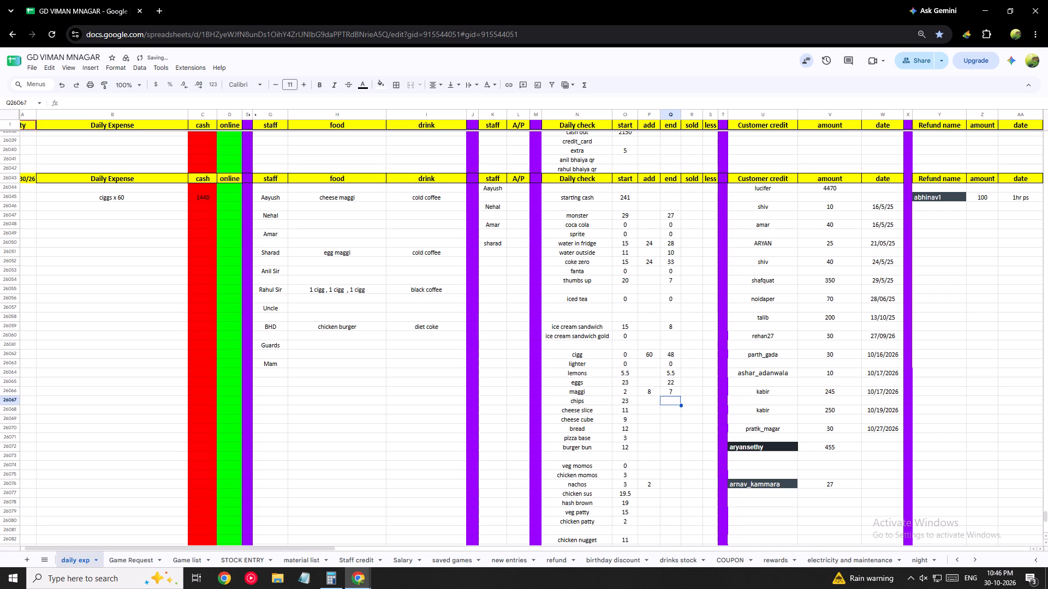
key(2)
key(1)
key(Return)
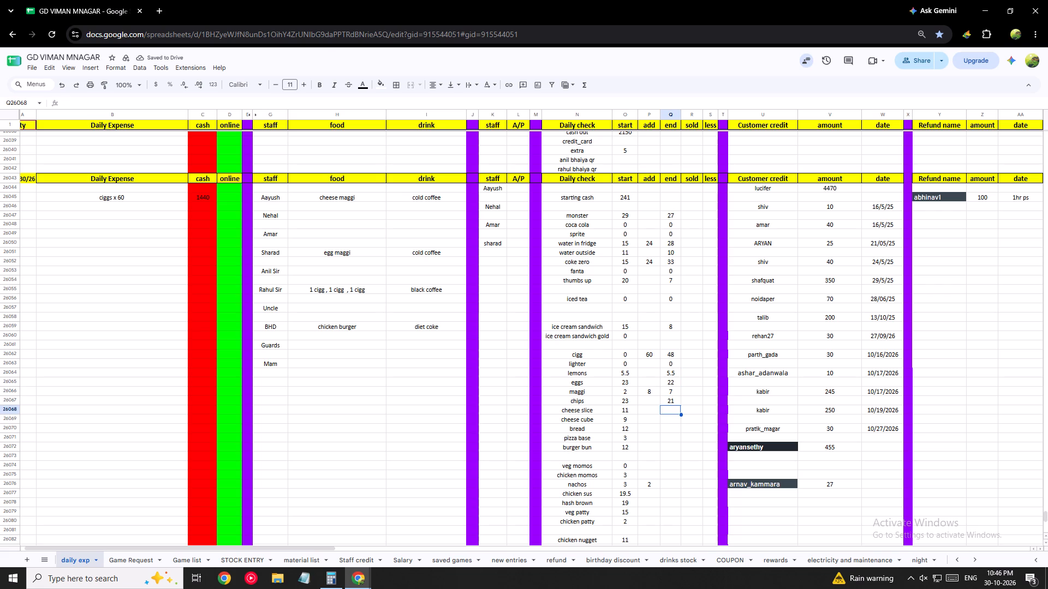
Record end stock of 7 for cheese slice, 8 for cheese cube and 3 for bread.
key(7)
key(Return)
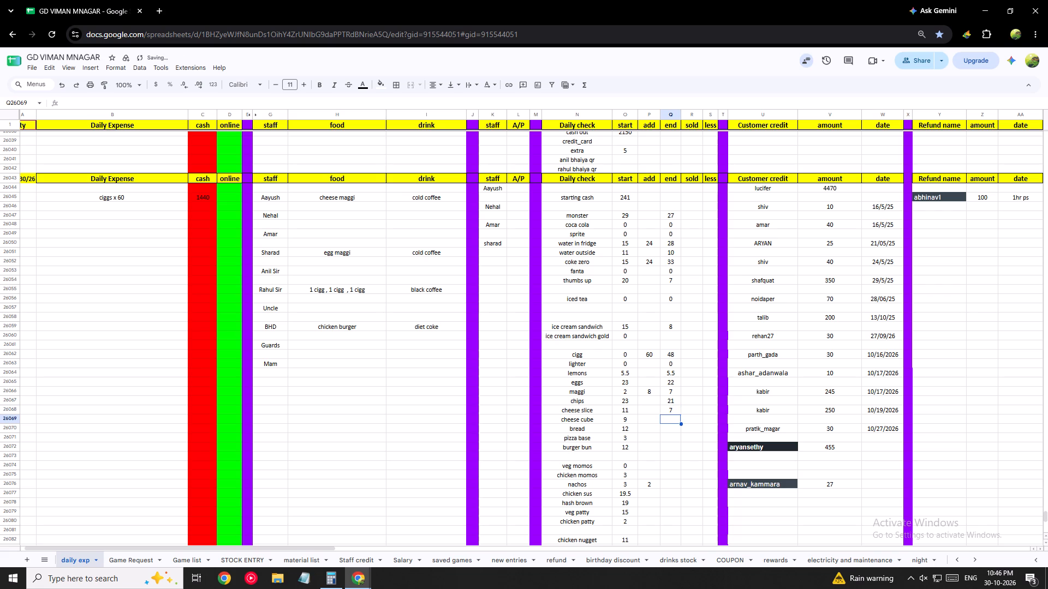
key(8)
key(Return)
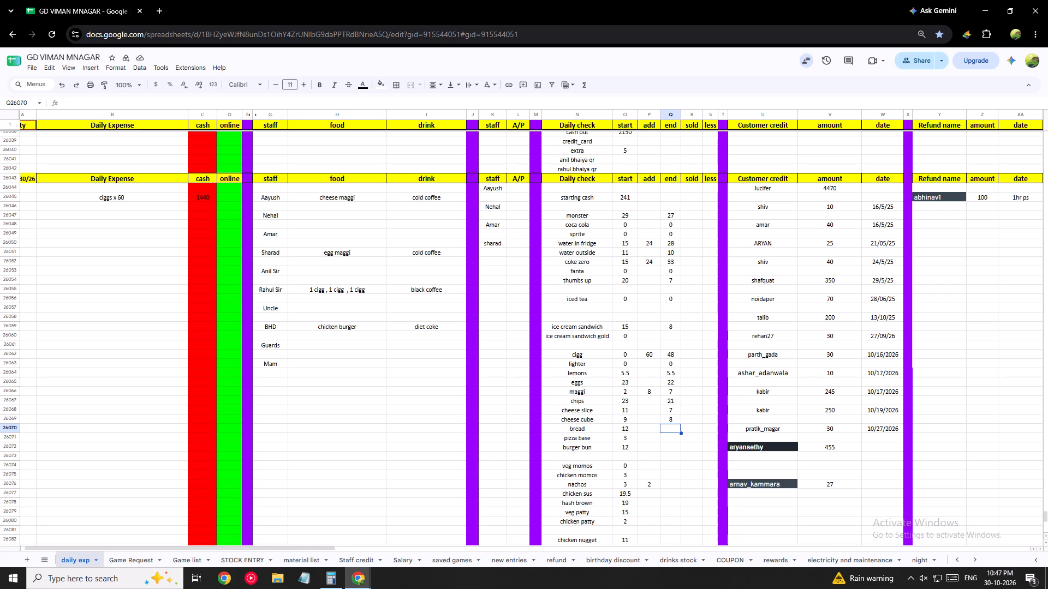
key(3)
key(Return)
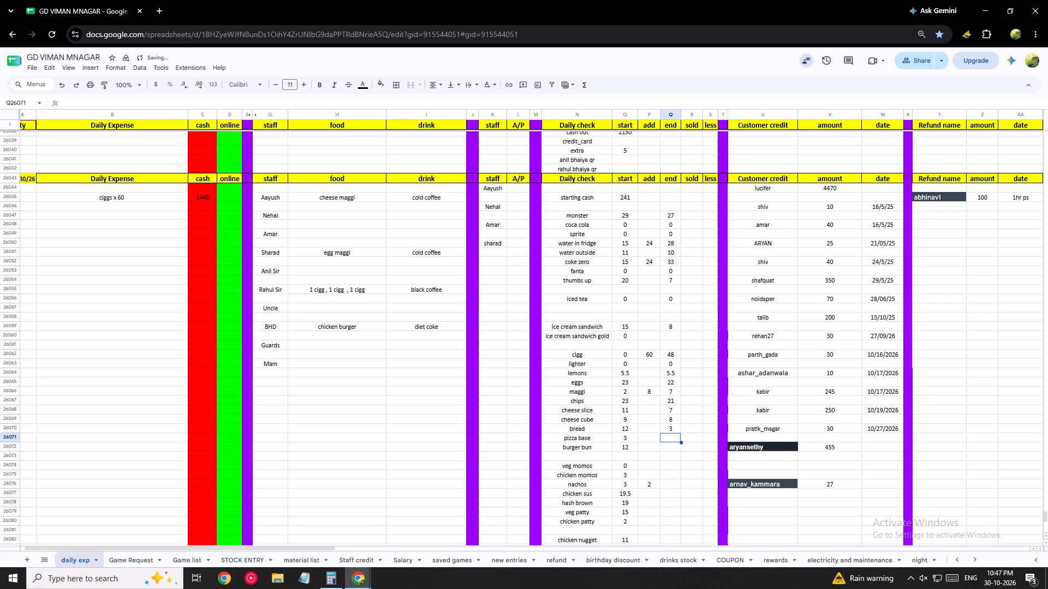
Record end stock of 3 for pizza base and 11 for burger bun.
key(3)
key(Return)
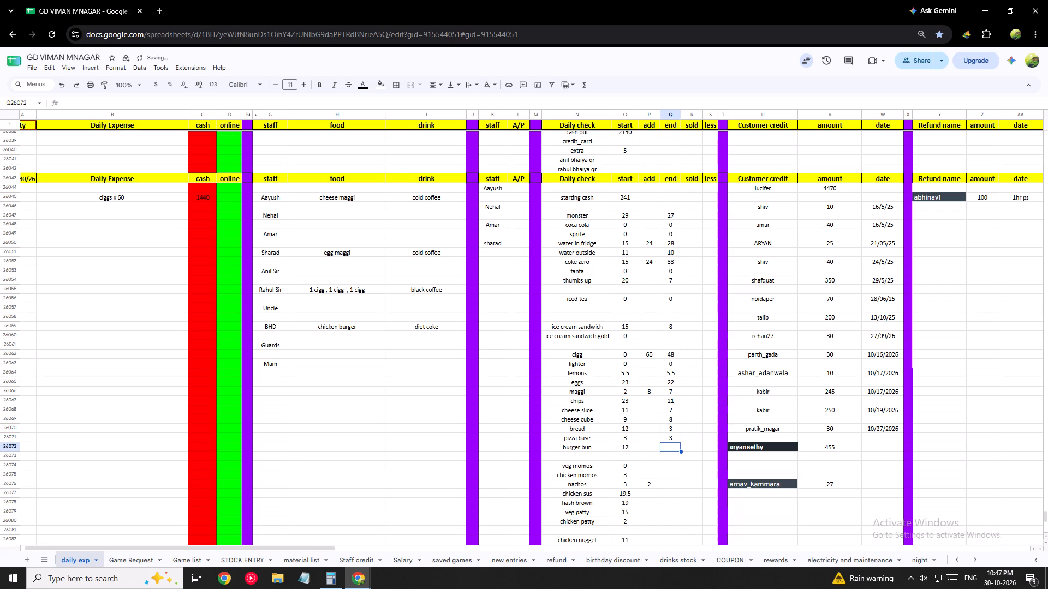
text(11)
key(Return)
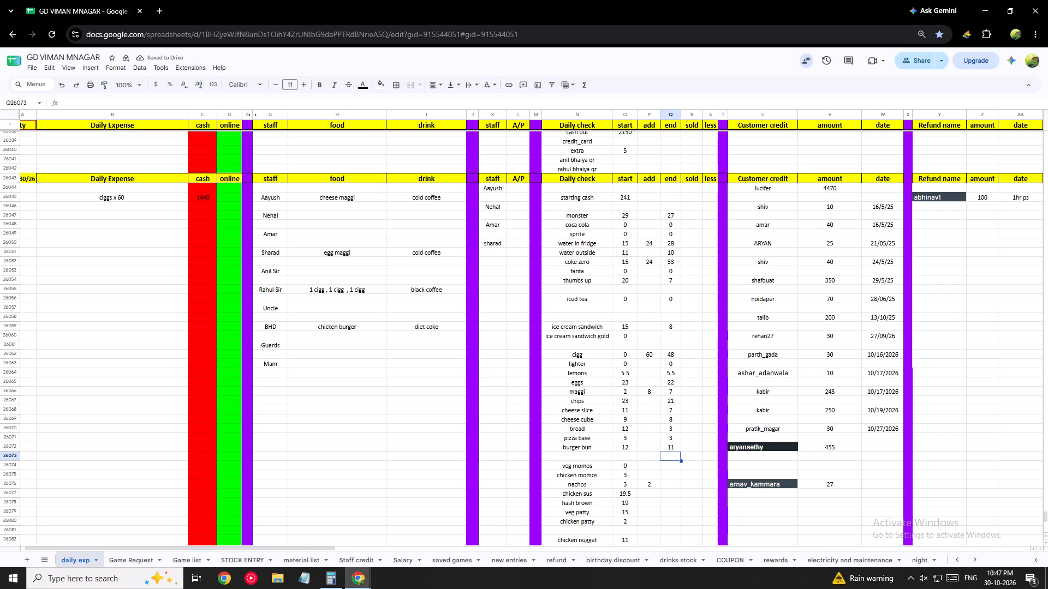
Record end stock of 0 for veg momos, 3 for chicken momos and 5 for nachos.
key(Down)
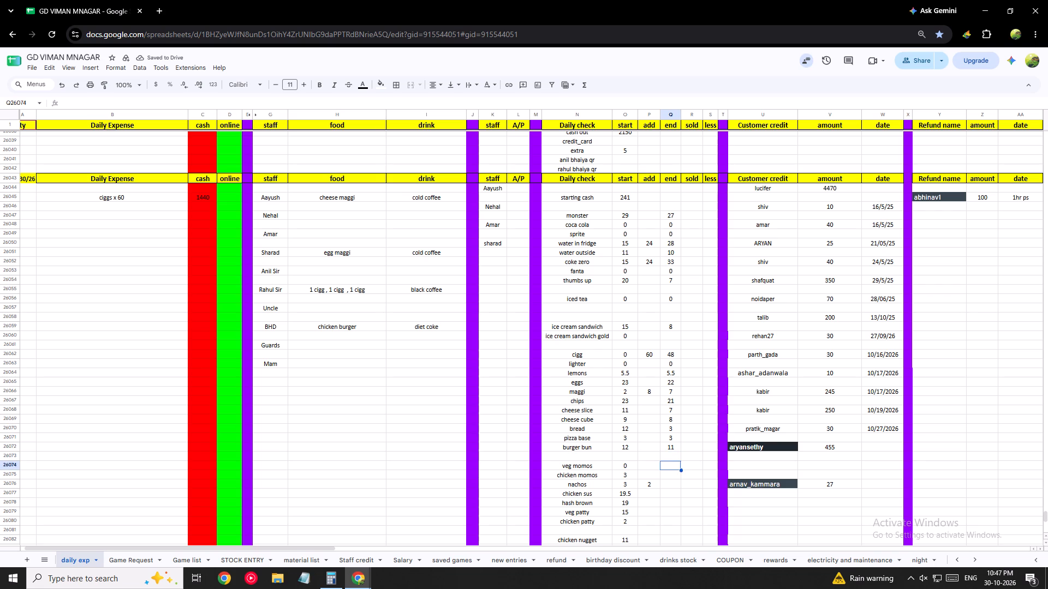
key(0)
key(Return)
key(3)
key(Return)
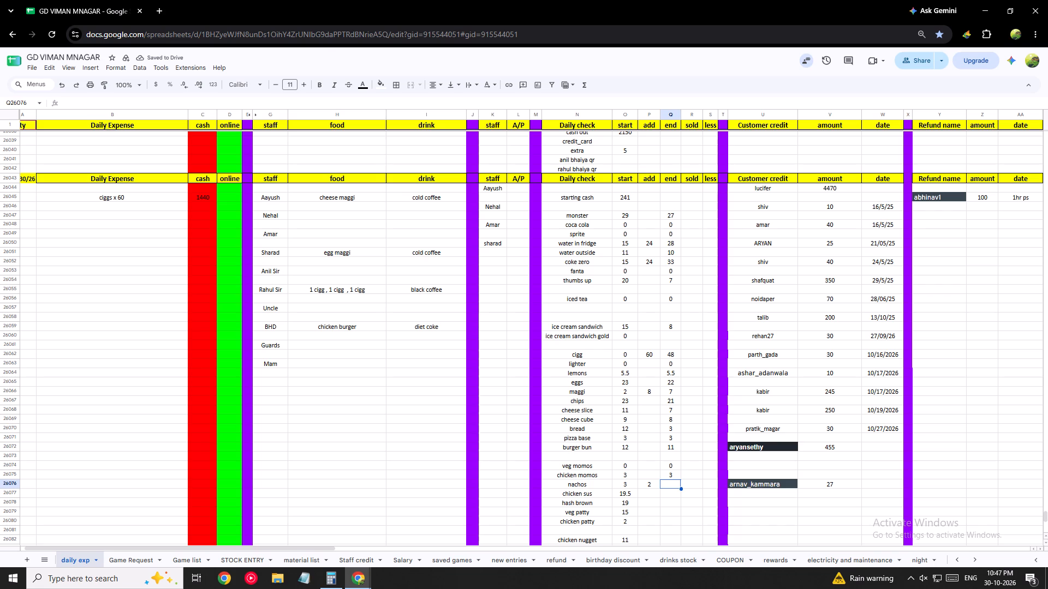
key(5)
key(Return)
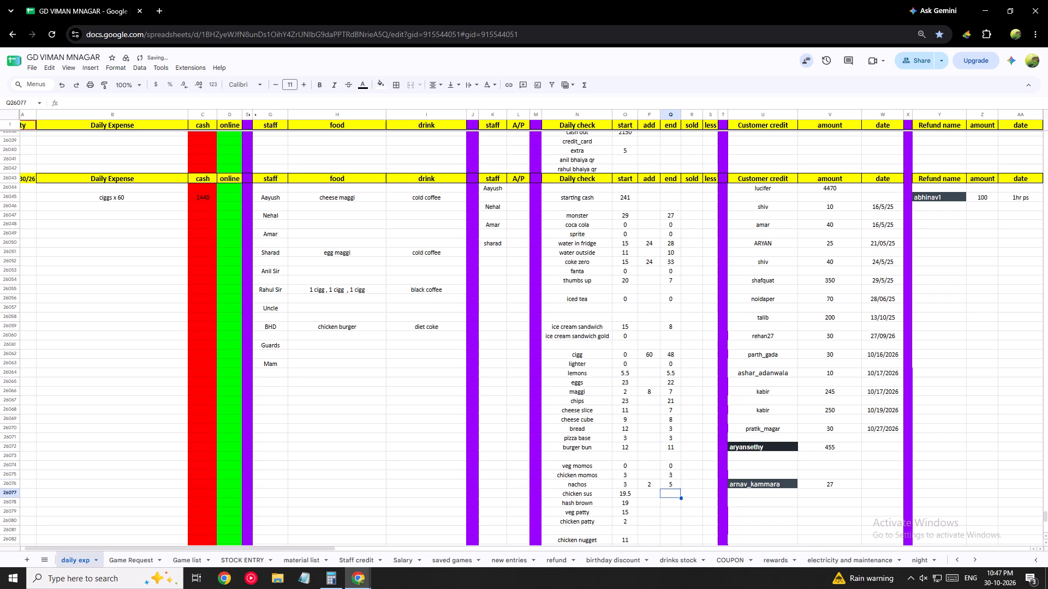
Record end stock of 19.5 for chicken sus, 15 for hash brown, 15 for veg patty and 1 for chicken patty.
text(19.5)
key(Return)
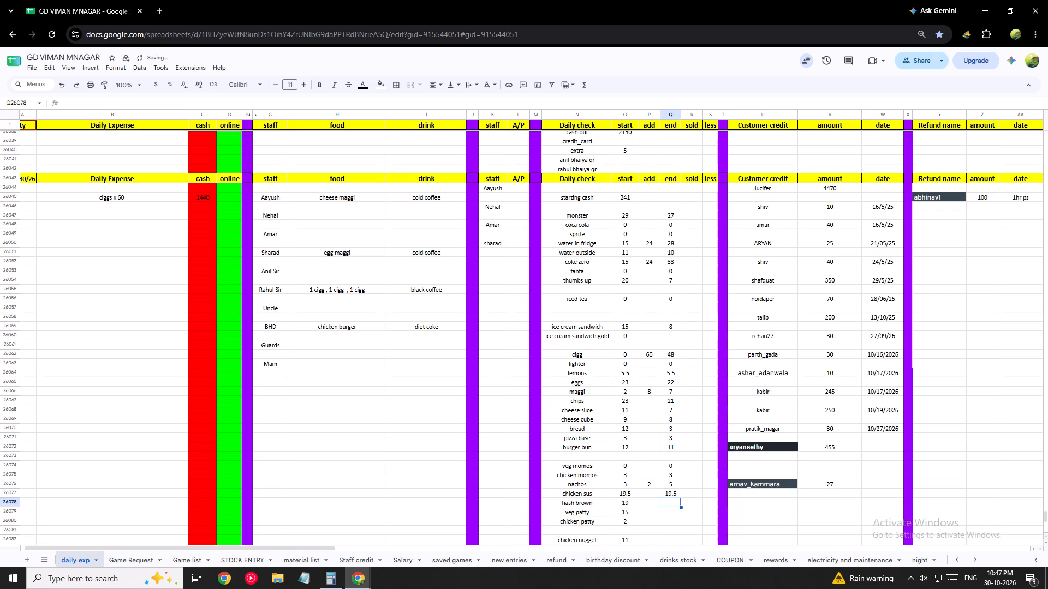
text(15)
key(Return)
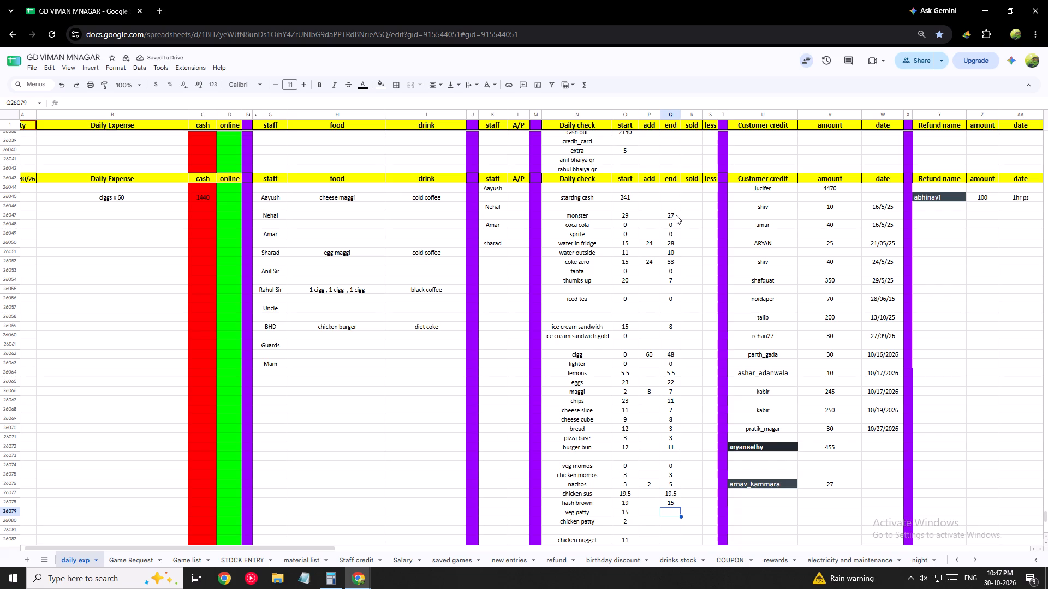
text(15)
key(Return)
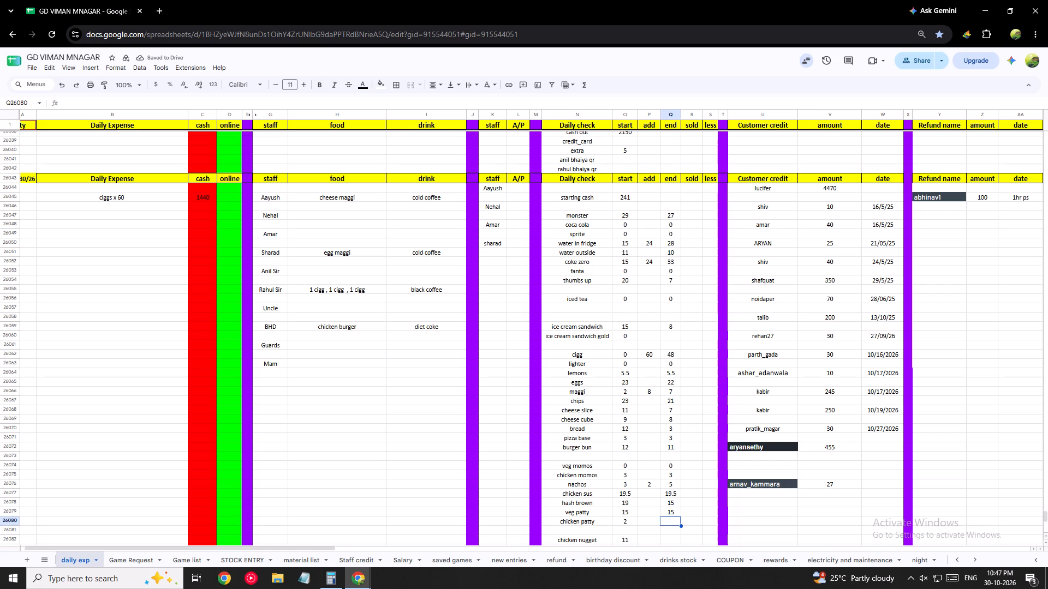
key(1)
key(Return)
Record end stock of 11 for chicken nugget.
key(Down)
key(Up)
key(Down)
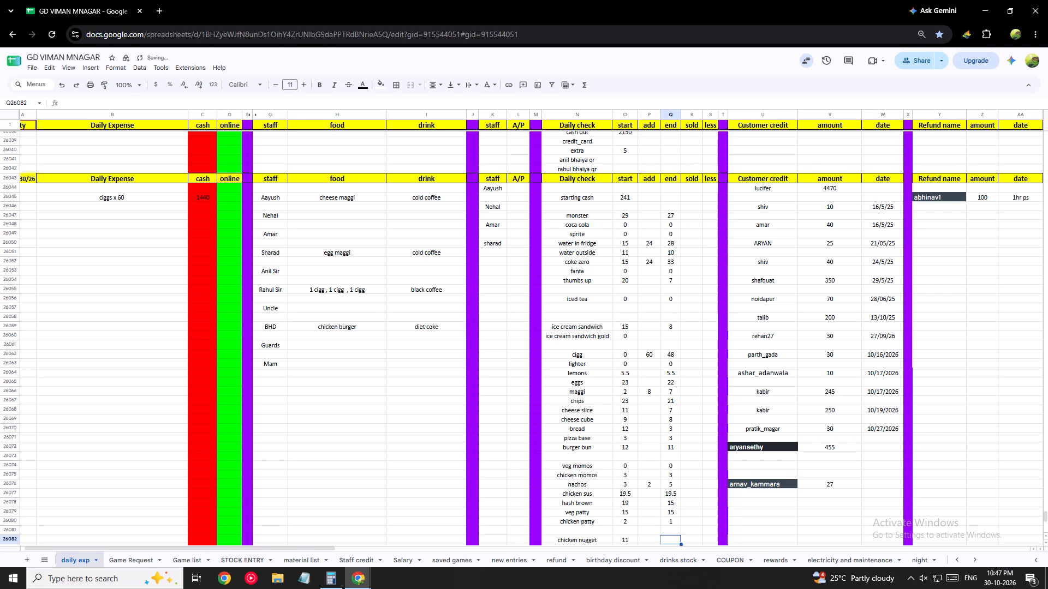
key(Down)
key(Down)
key(Up)
key(Up)
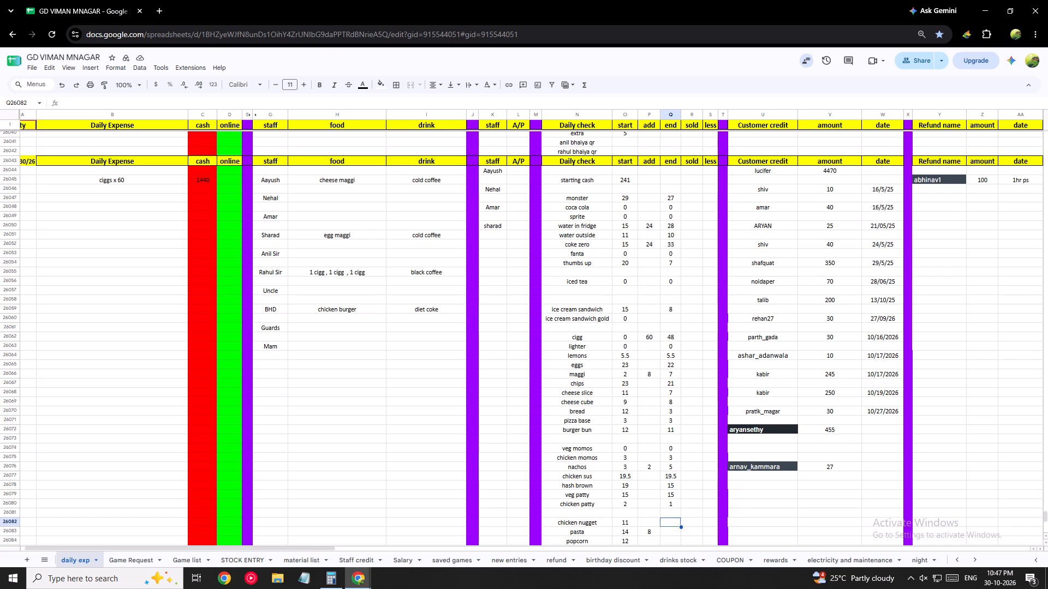
text(11)
key(Return)
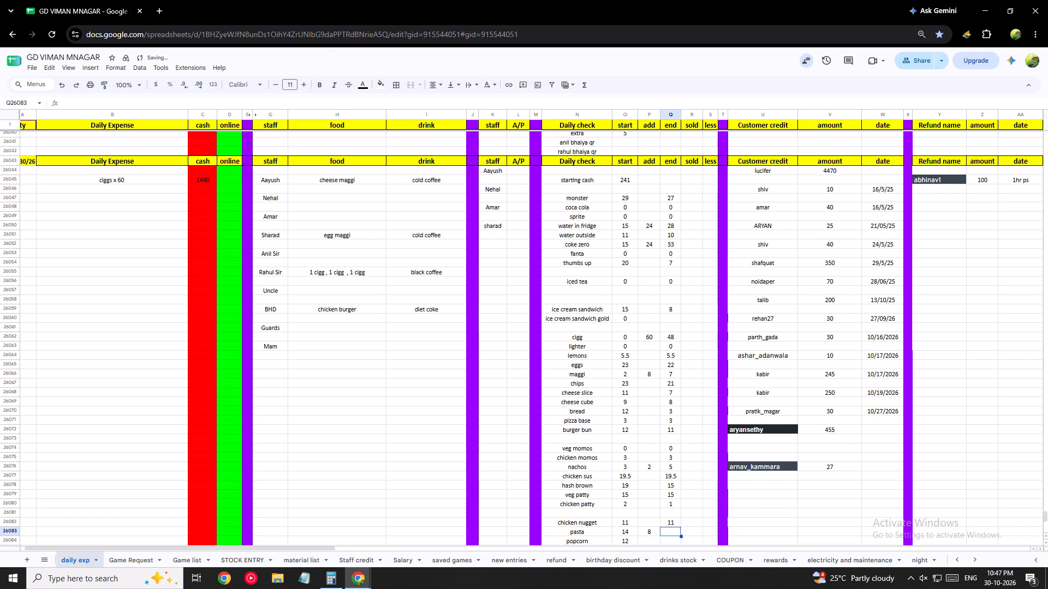
Record end stock of 20 for pasta and 12 for popcorn.
text(20)
key(Return)
key(Down)
key(Up)
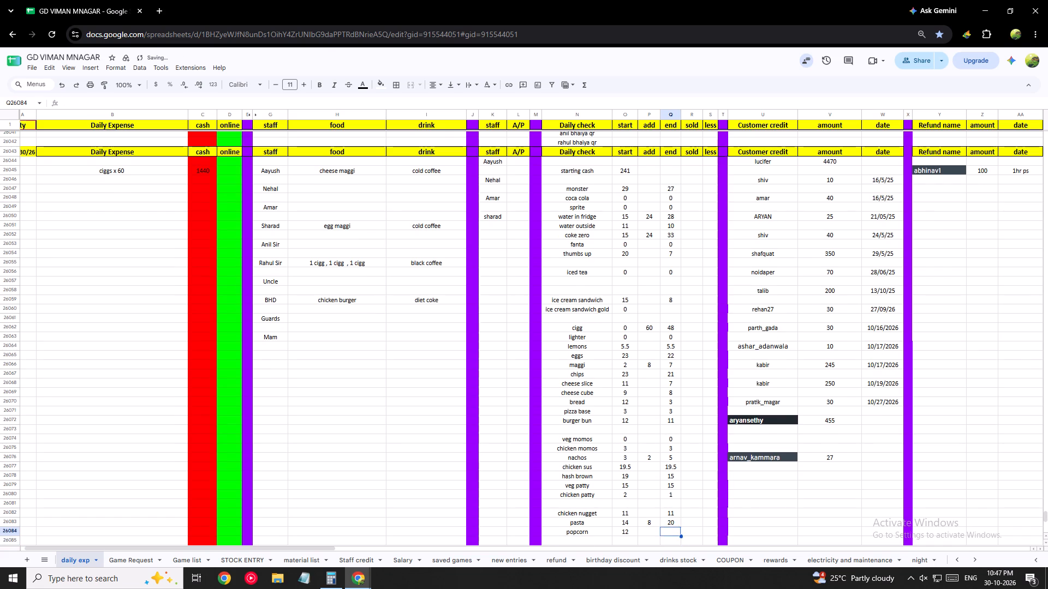
key(Down)
key(Up)
text(12)
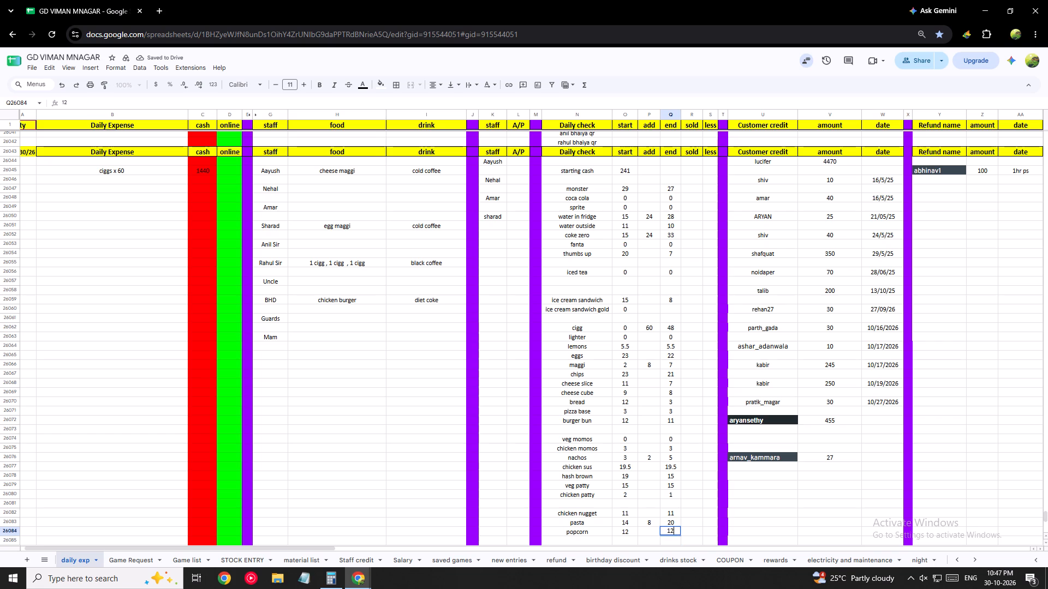
key(Return)
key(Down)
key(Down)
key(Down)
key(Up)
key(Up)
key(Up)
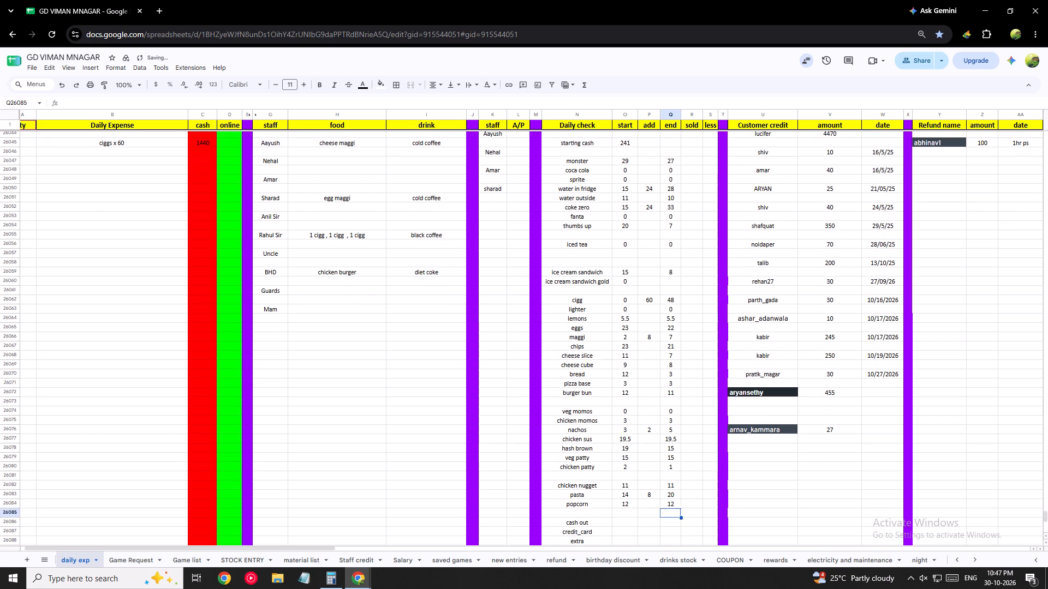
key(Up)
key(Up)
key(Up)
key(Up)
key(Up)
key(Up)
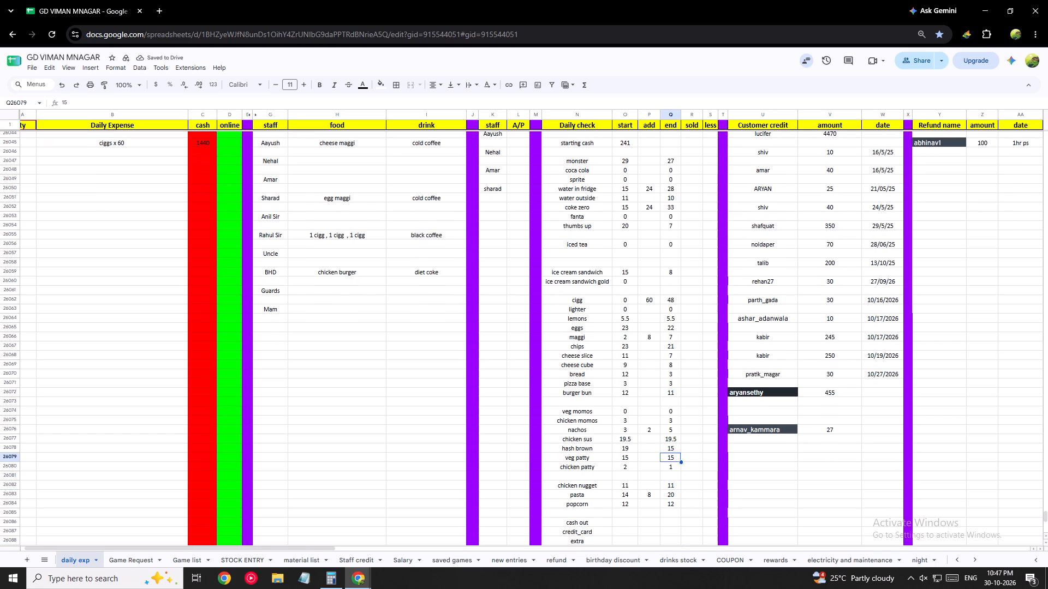
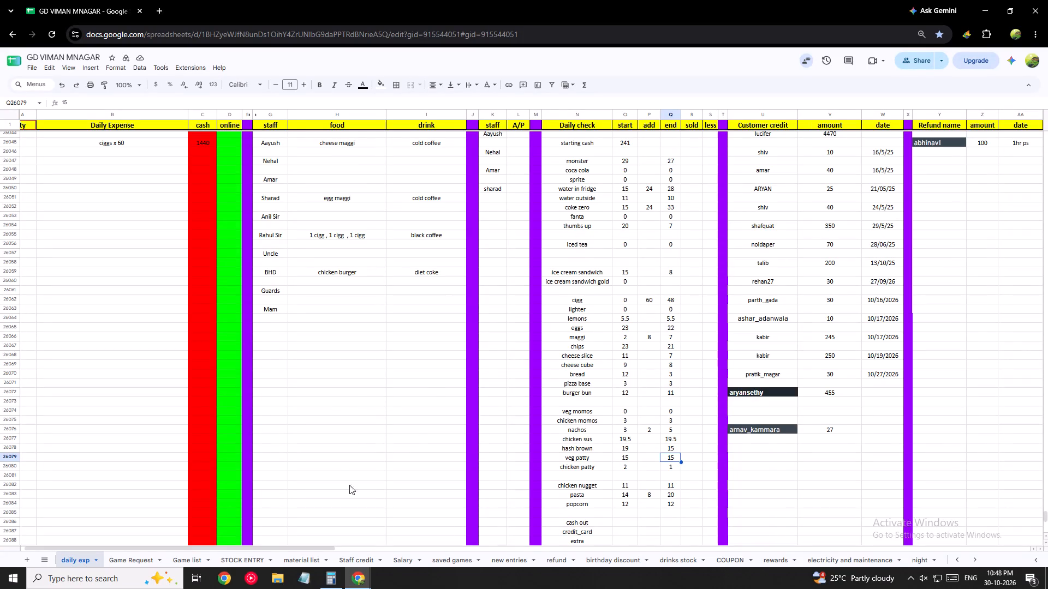
Switch to the ggLeap admin window, open the PC list and dismiss the out-of-time alerts for console Ps 5 B.
scroll(549, 533, down, 1)
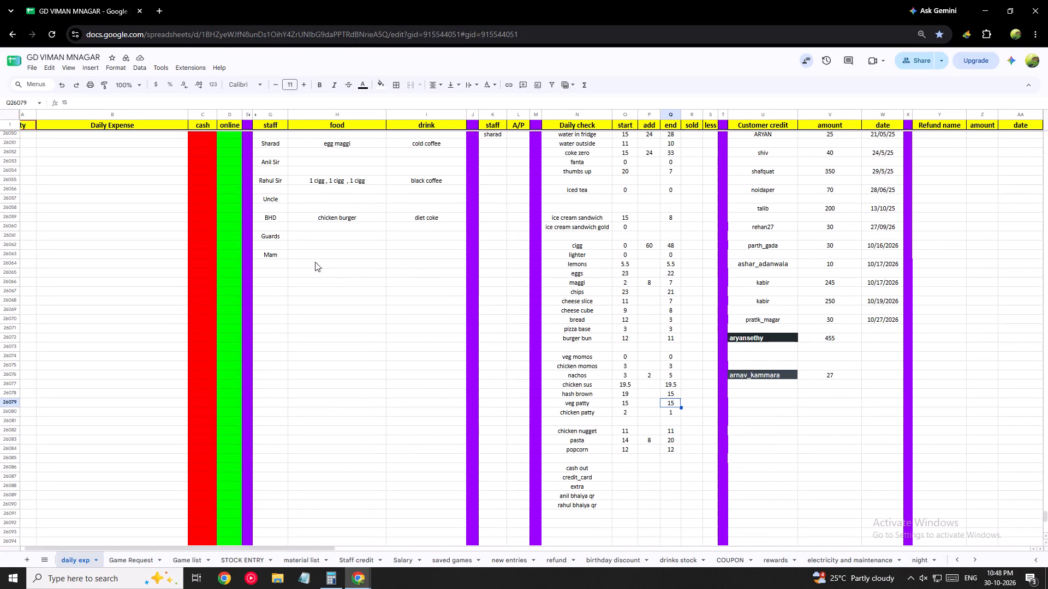
click(350, 569)
double_click(360, 580)
click(402, 537)
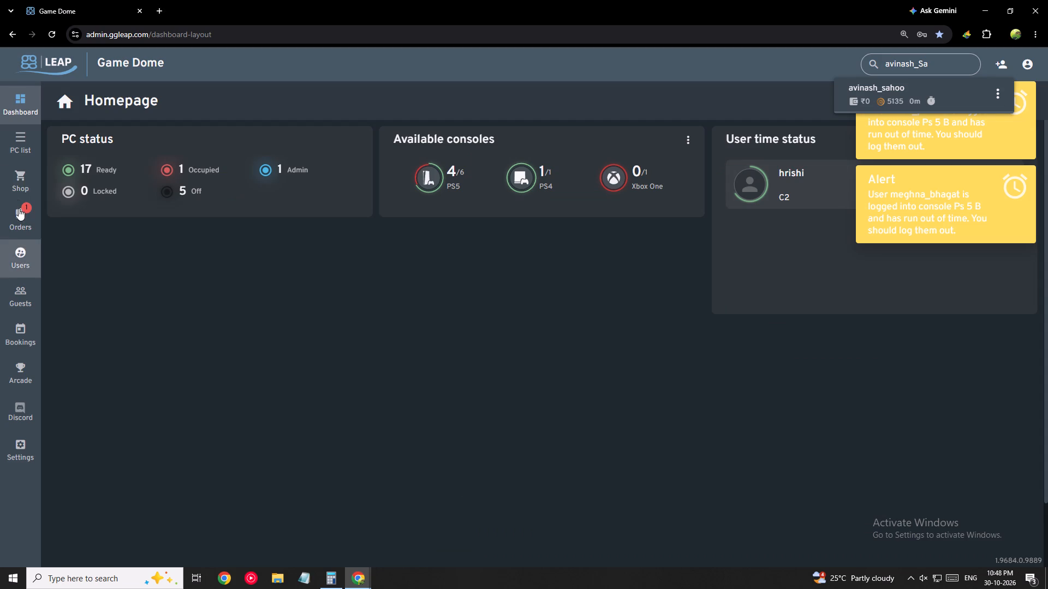
click(3, 149)
scroll(240, 321, down, 15)
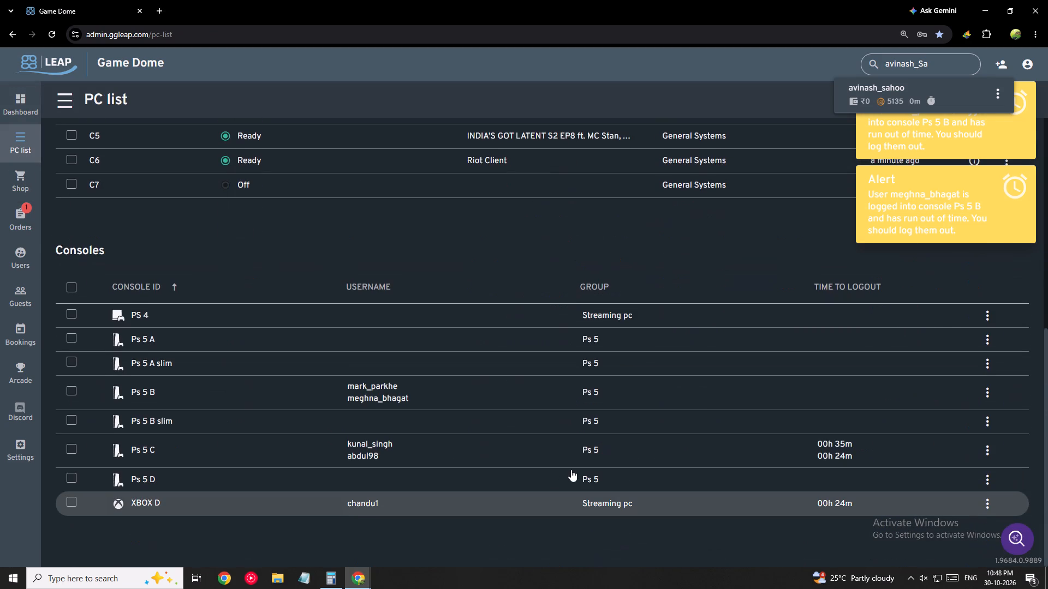
click(963, 179)
click(964, 152)
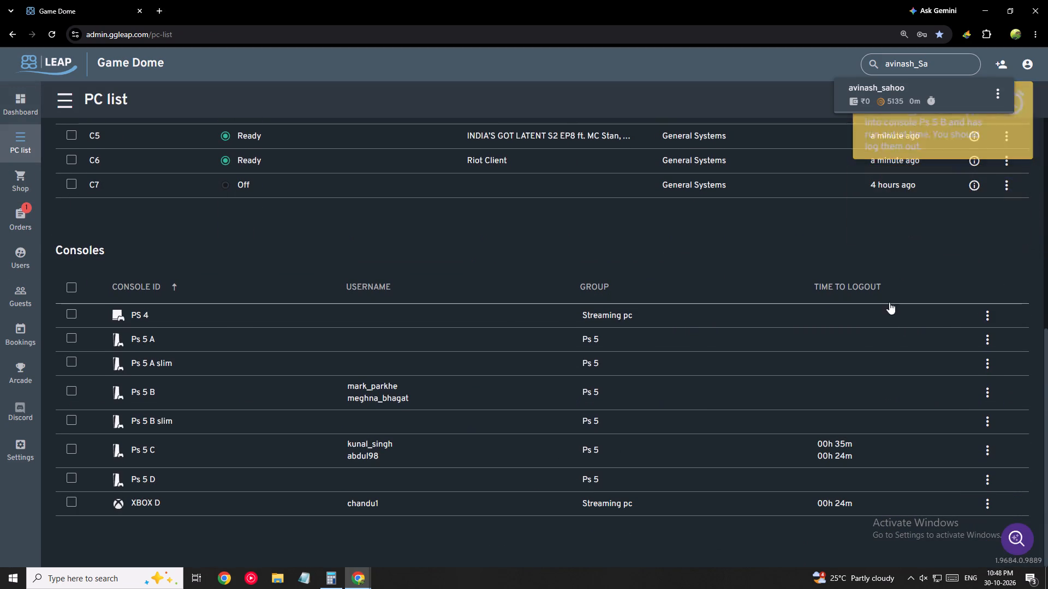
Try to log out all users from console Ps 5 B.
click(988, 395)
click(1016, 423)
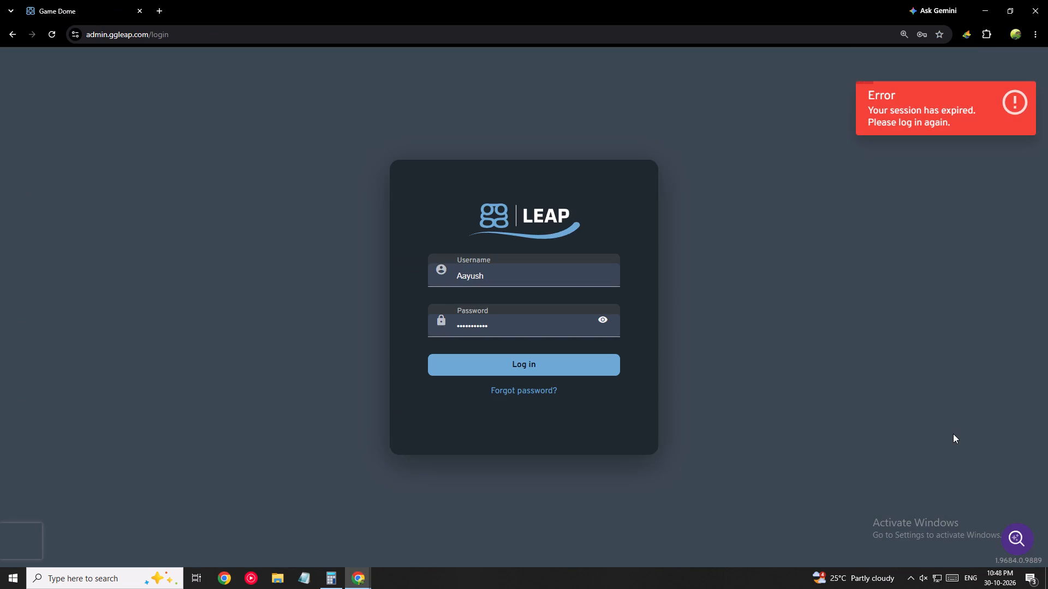
Log back in to the ggLeap admin account with the filled-in credentials.
click(506, 363)
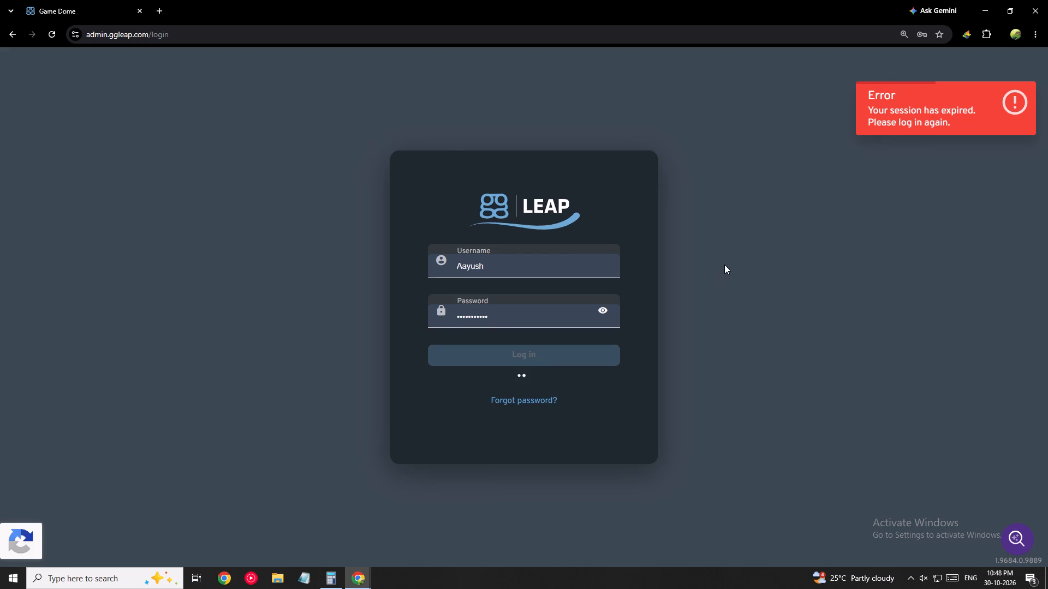
Log out all users from console Ps 5 B in the PC list.
click(15, 135)
scroll(483, 372, down, 5)
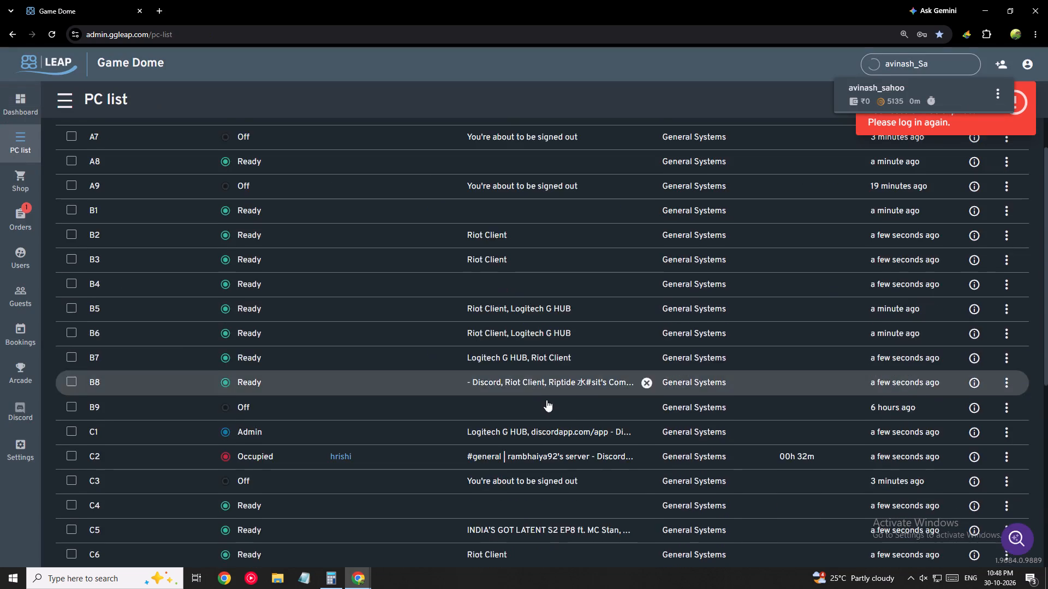
scroll(546, 400, down, 9)
click(992, 389)
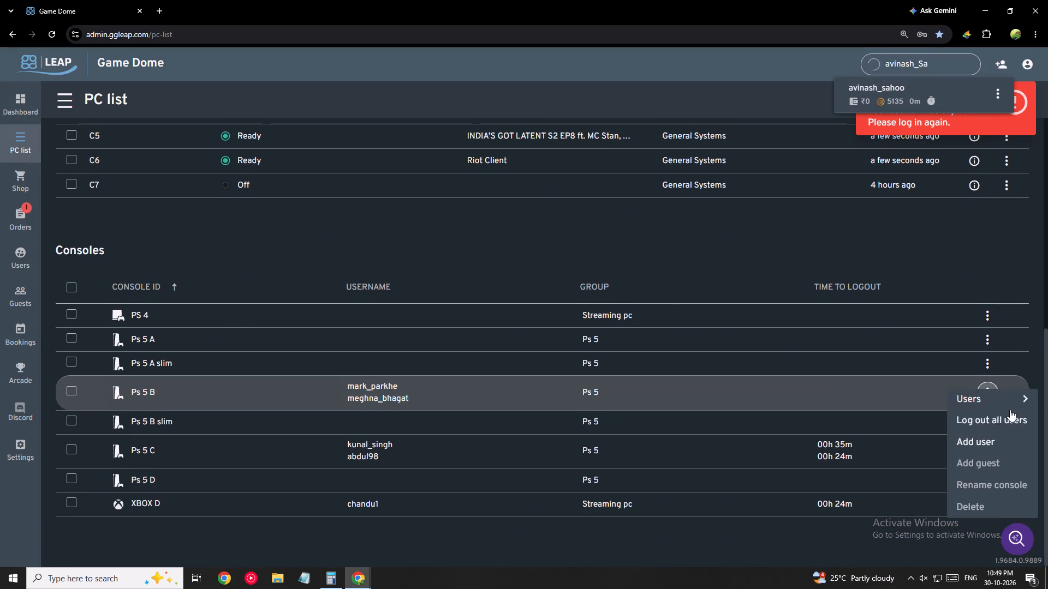
click(1019, 416)
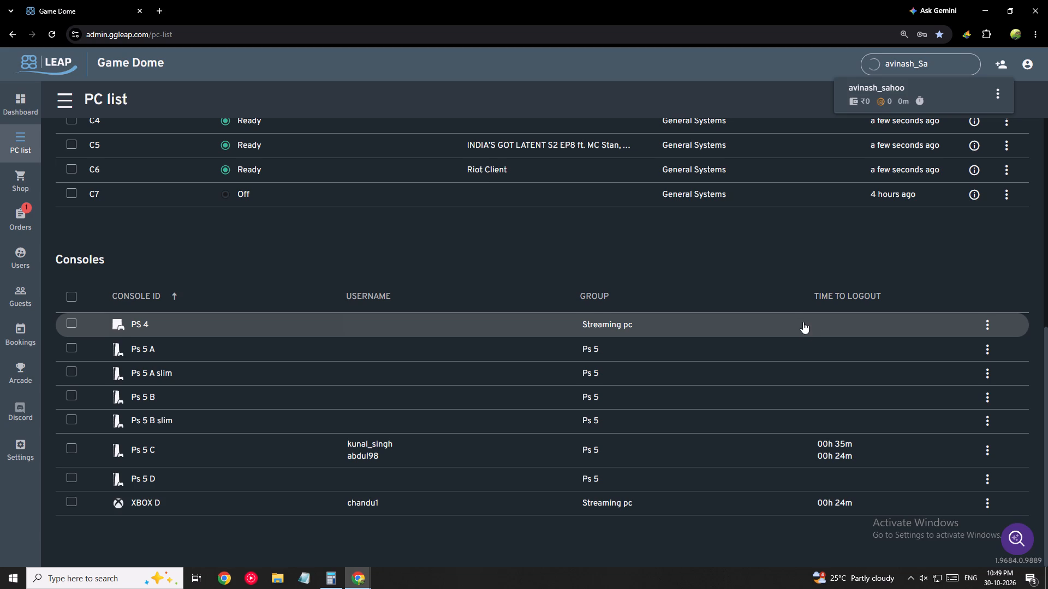
Clear the user search field.
click(341, 83)
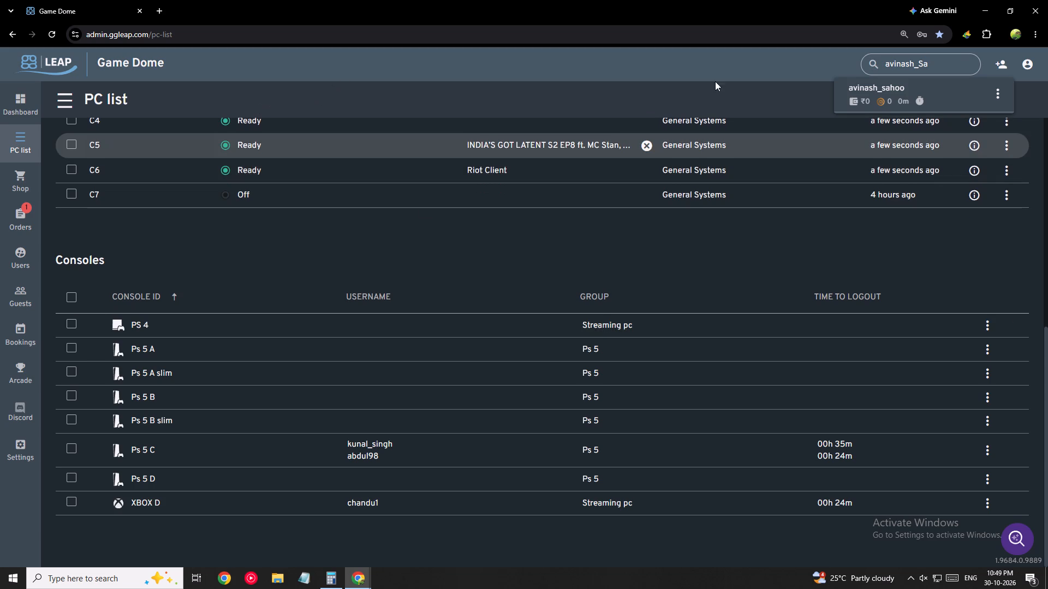
drag(949, 59, 838, 72)
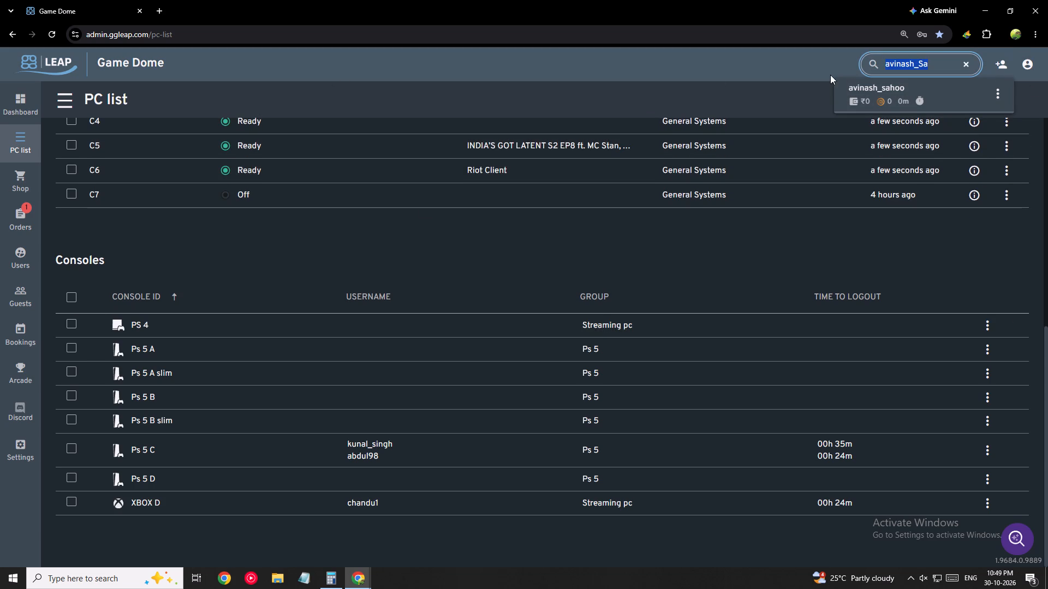
key(BackSpace)
key(BackSpace)
key(BackSpace)
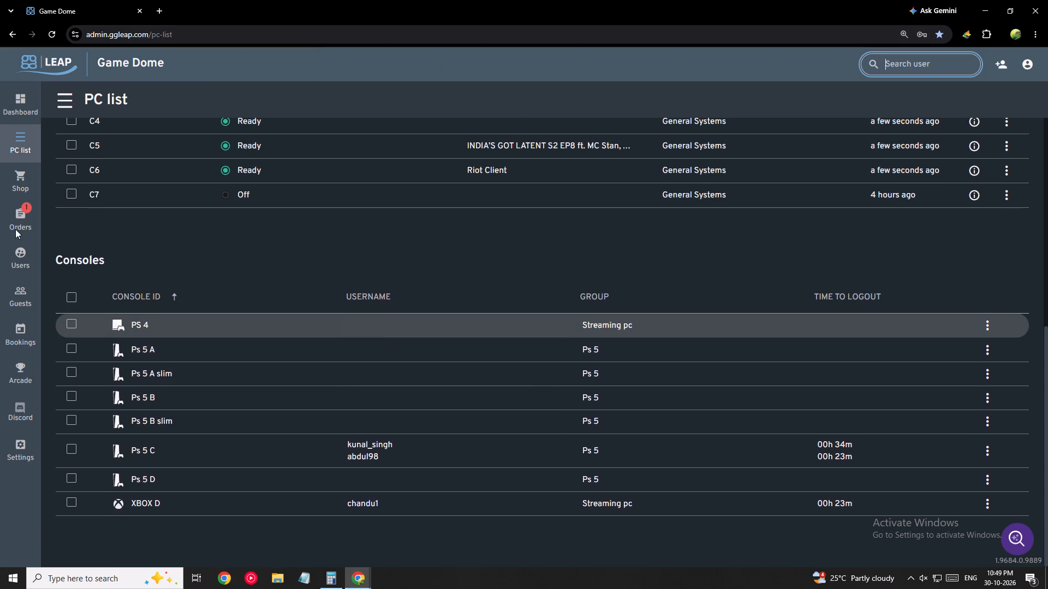
Review the dashboard and the PC list to check which computers are occupied, ready or off.
click(0, 225)
click(33, 145)
click(20, 104)
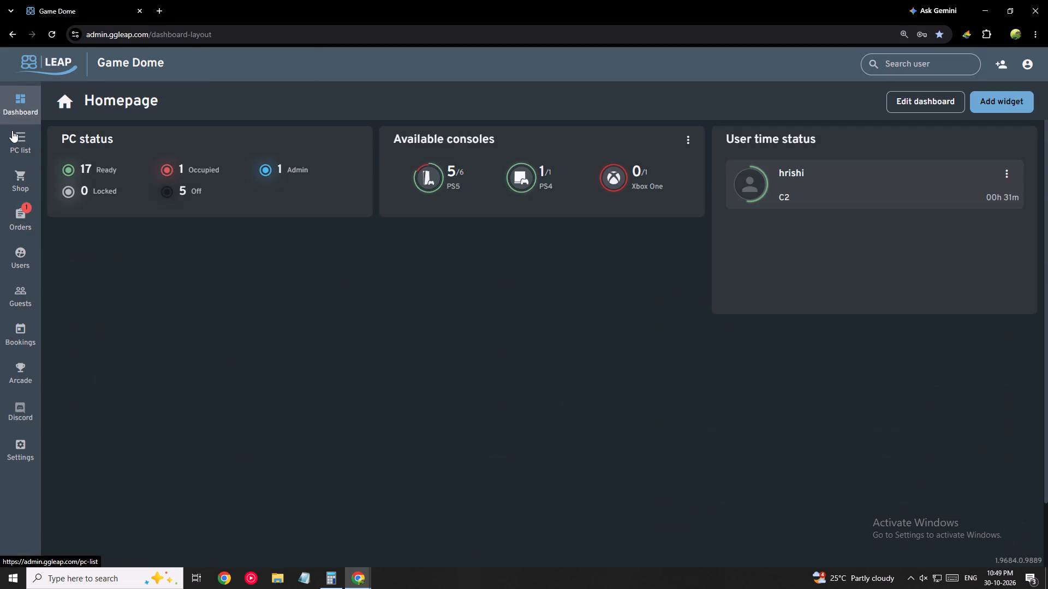
click(12, 130)
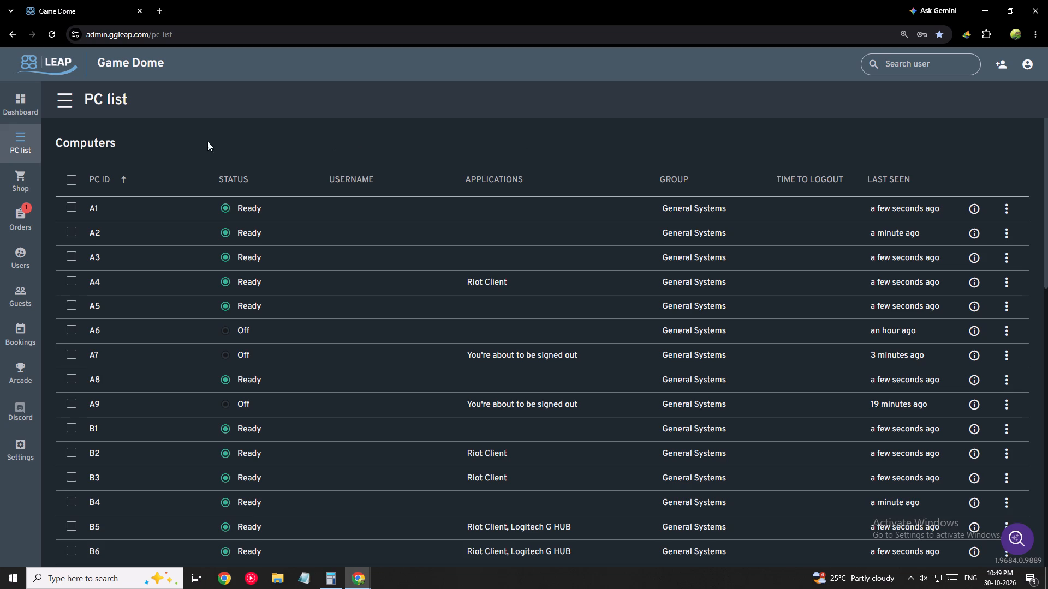
scroll(137, 199, down, 1)
scroll(138, 199, up, 1)
scroll(142, 201, down, 1)
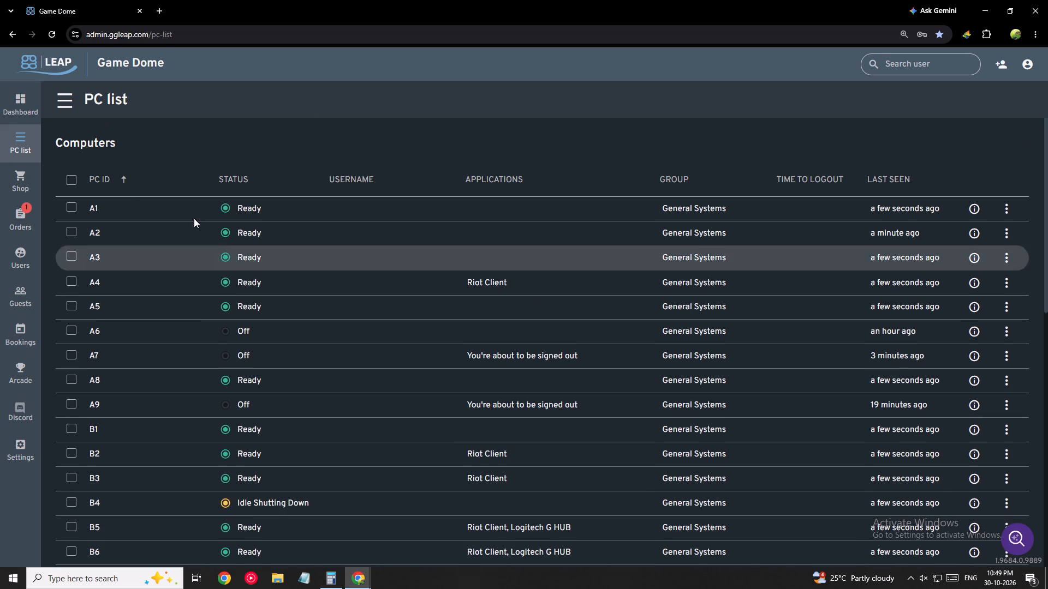
scroll(194, 218, down, 4)
scroll(231, 304, up, 1)
scroll(231, 304, down, 2)
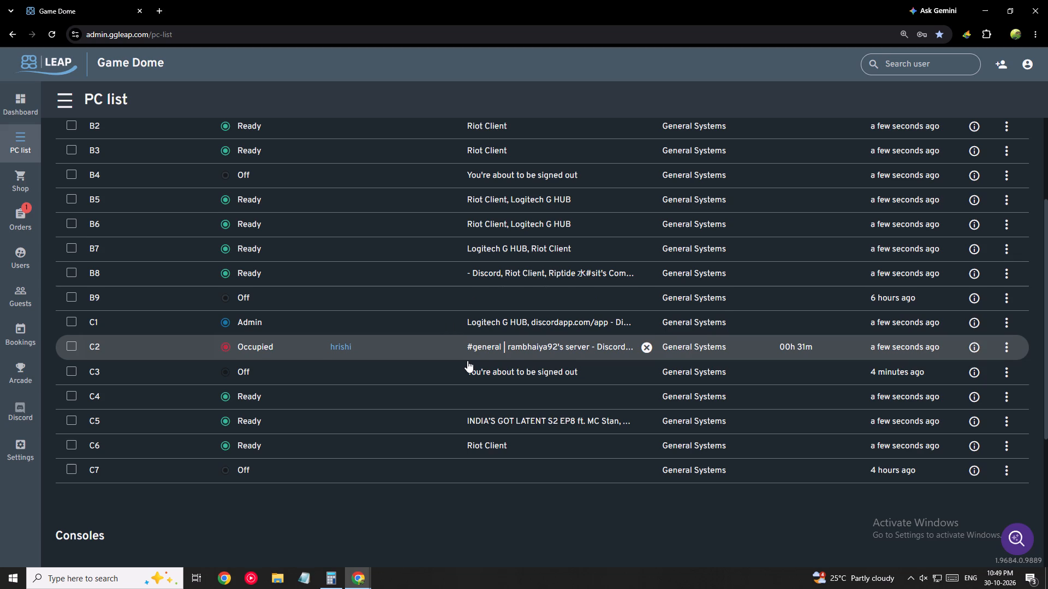
scroll(430, 337, up, 4)
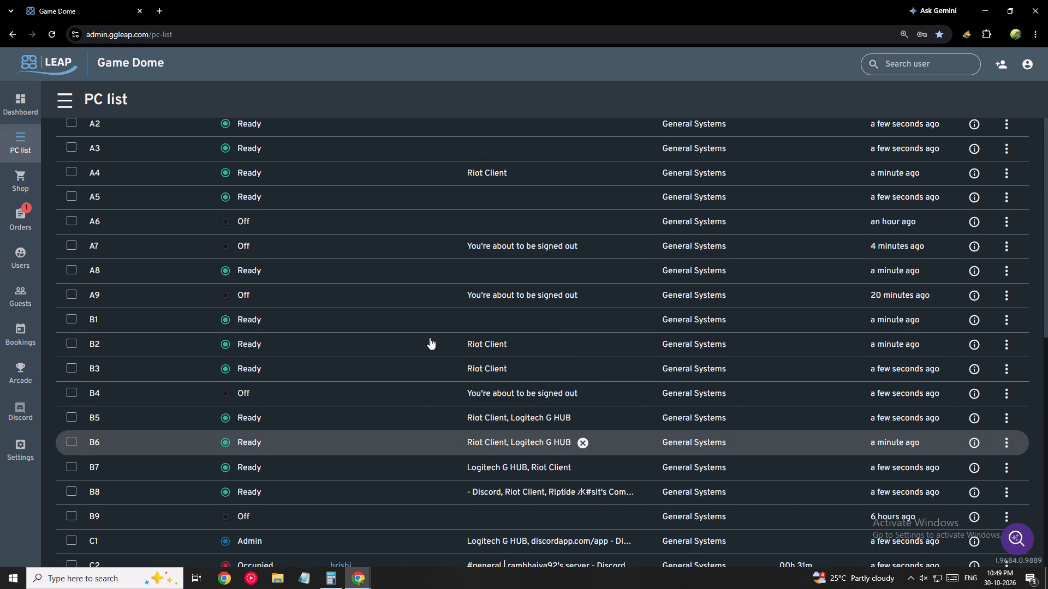
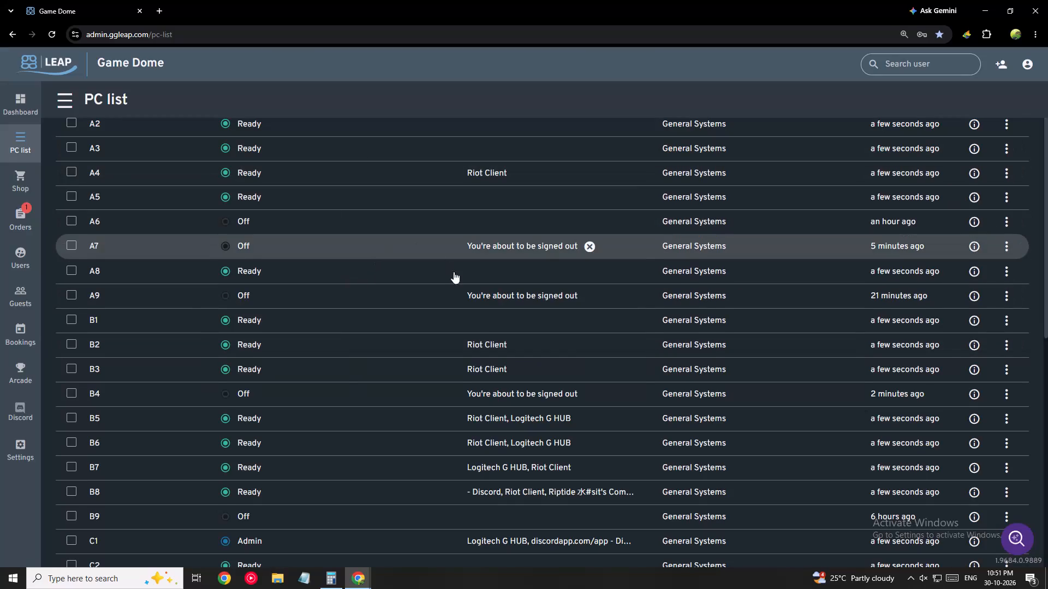
Check the status of the remaining computers and the consoles in the PC list.
scroll(517, 341, down, 6)
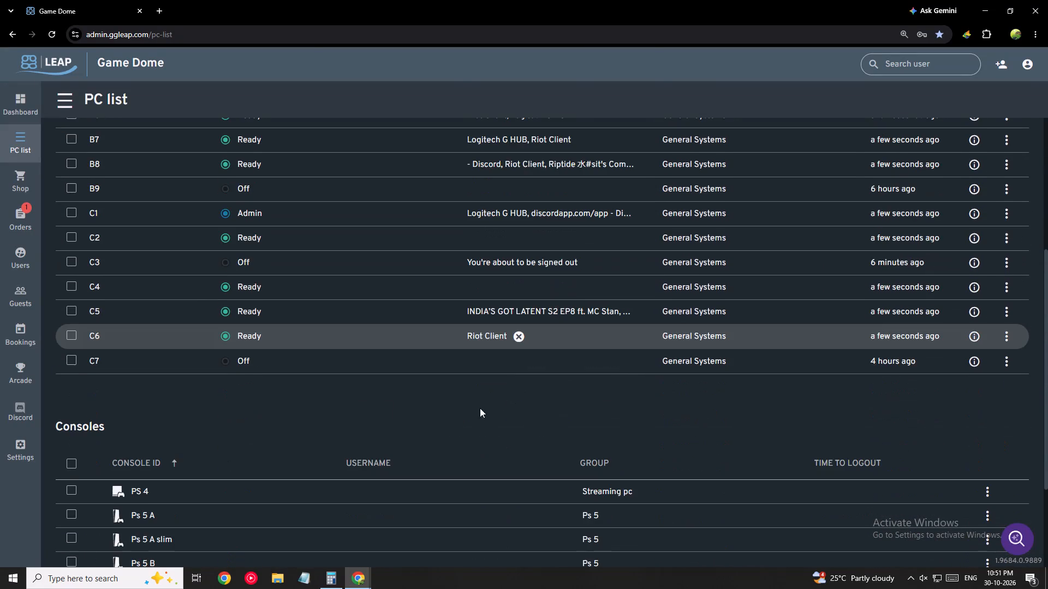
scroll(470, 409, down, 6)
scroll(340, 399, up, 5)
scroll(335, 410, down, 1)
scroll(335, 410, up, 9)
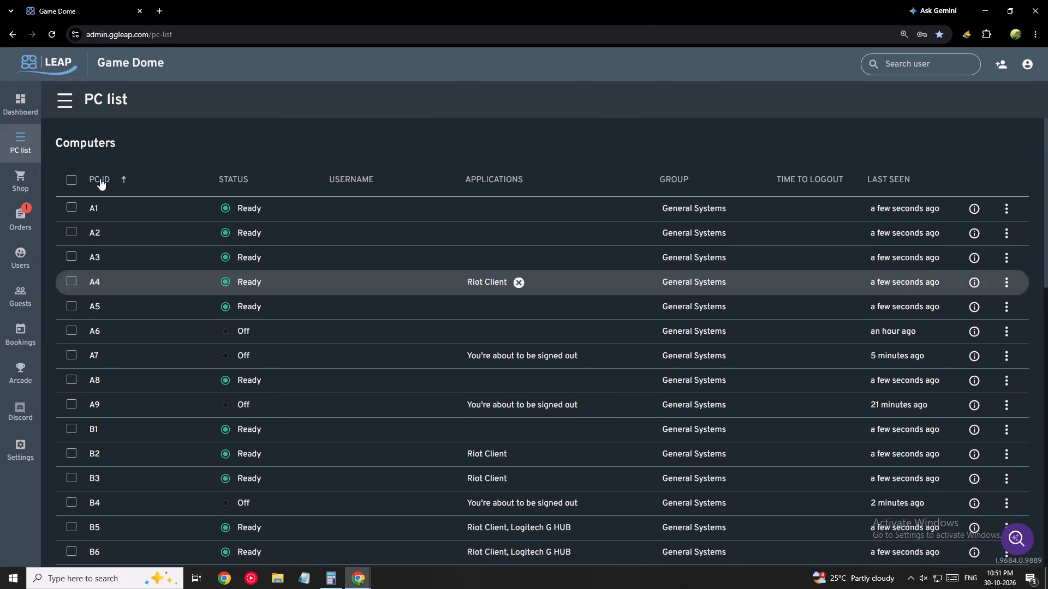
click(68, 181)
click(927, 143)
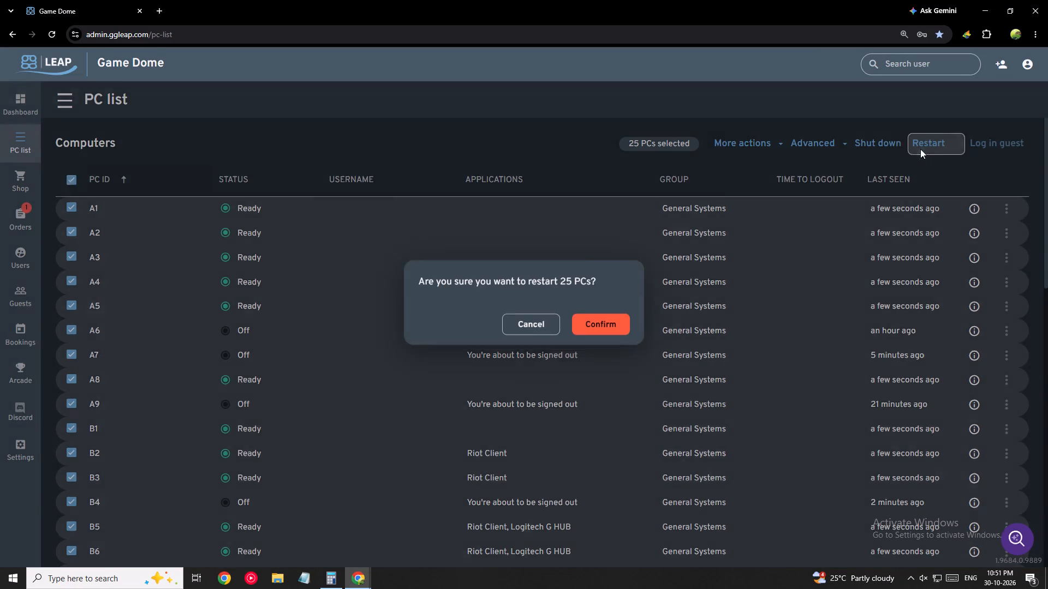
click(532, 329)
Shut down all 25 computers in the PC list together and clear the selection.
scroll(151, 297, down, 4)
scroll(172, 359, up, 4)
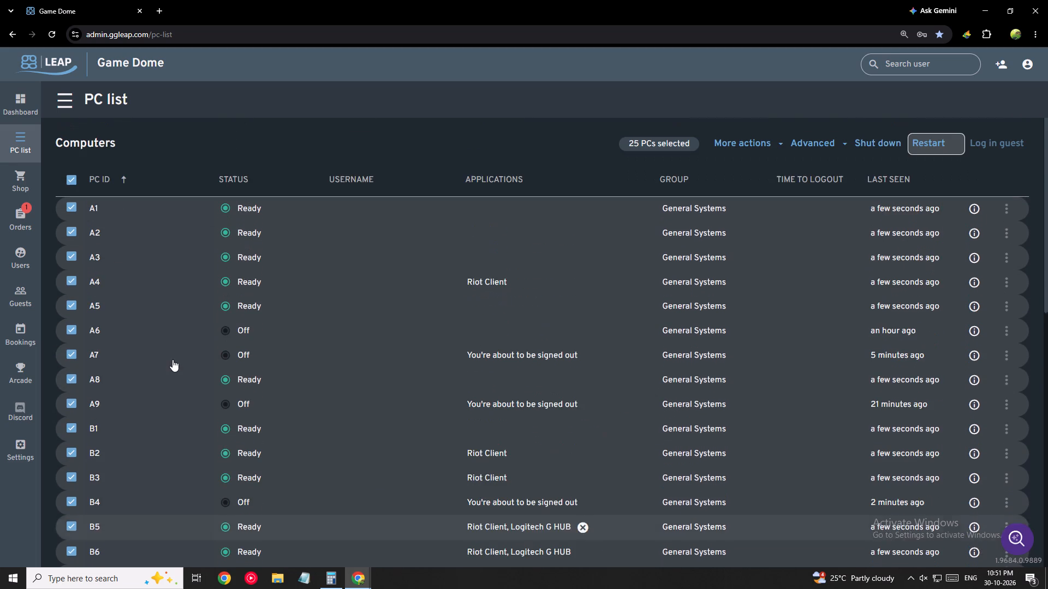
scroll(172, 359, up, 3)
click(67, 179)
click(67, 179)
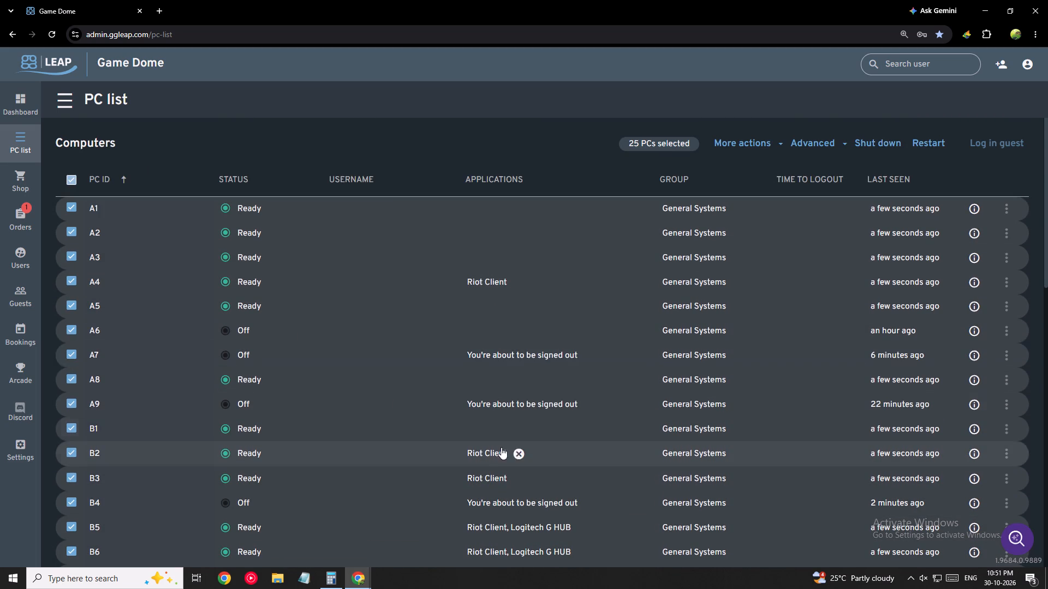
scroll(192, 323, down, 2)
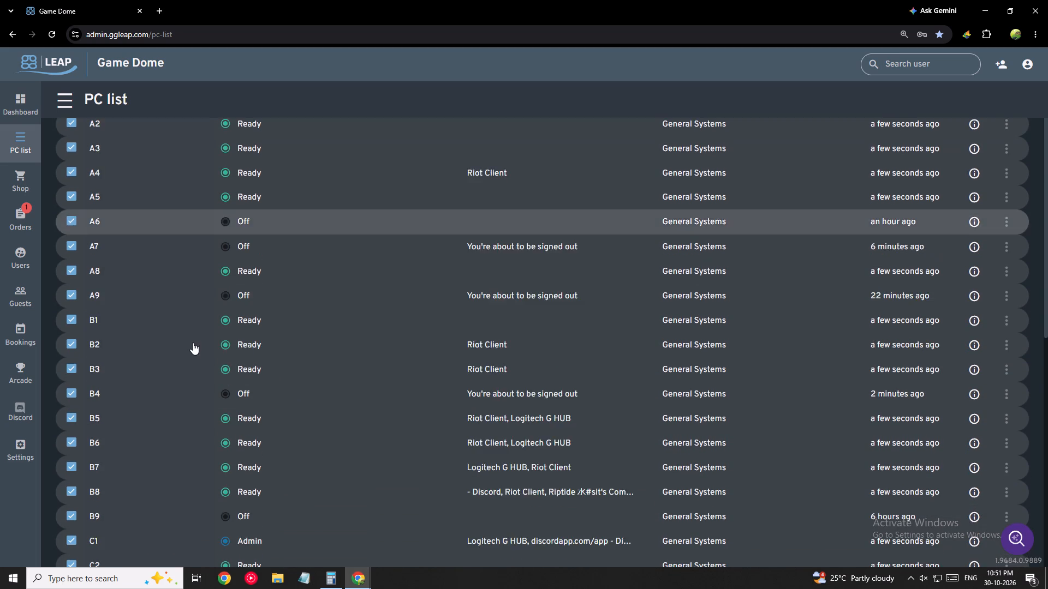
scroll(193, 342, up, 5)
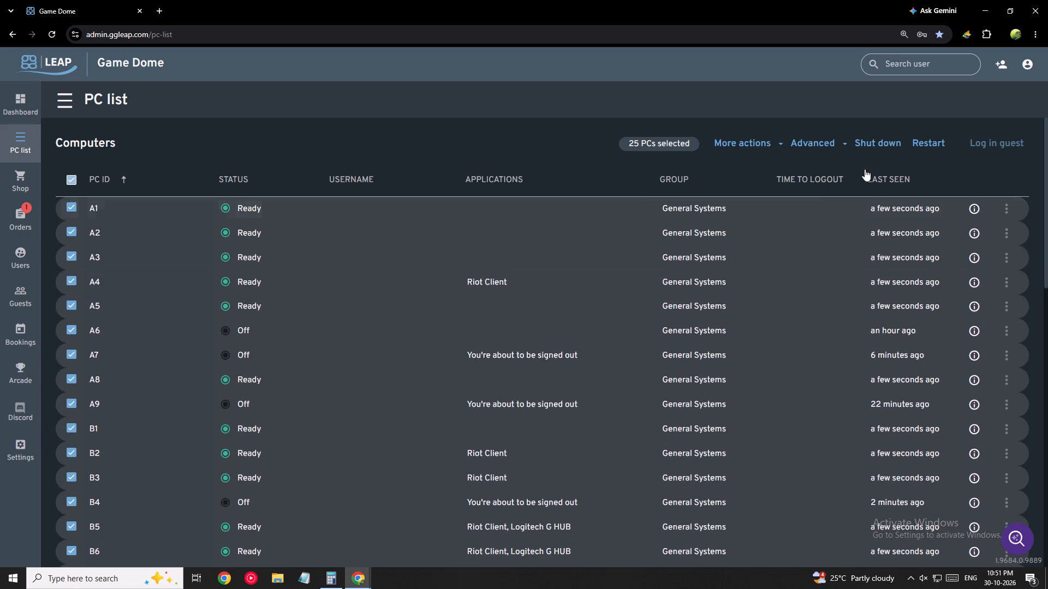
click(872, 142)
click(585, 333)
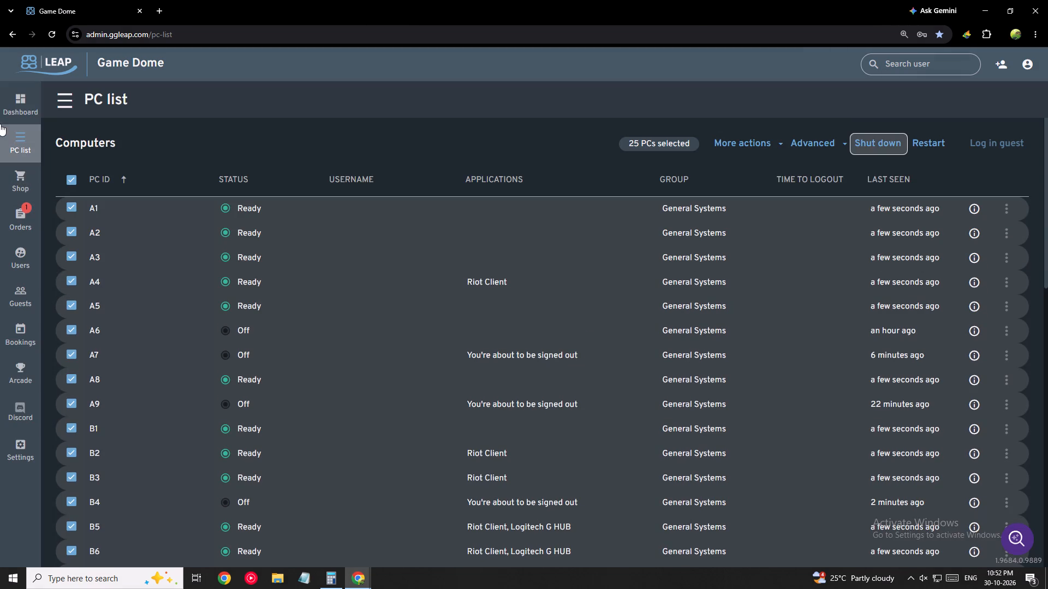
double_click(71, 181)
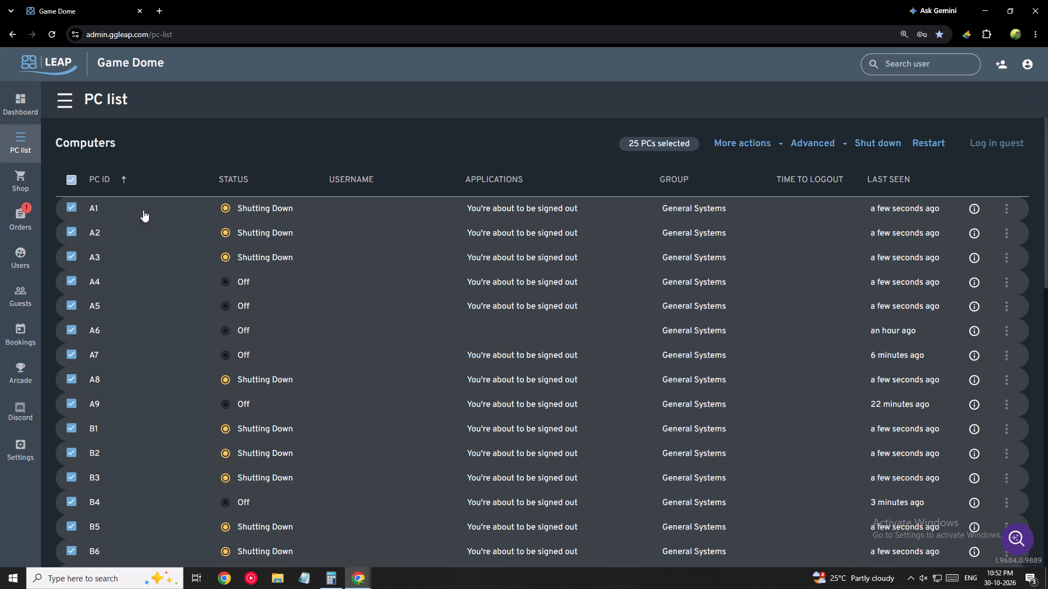
click(71, 179)
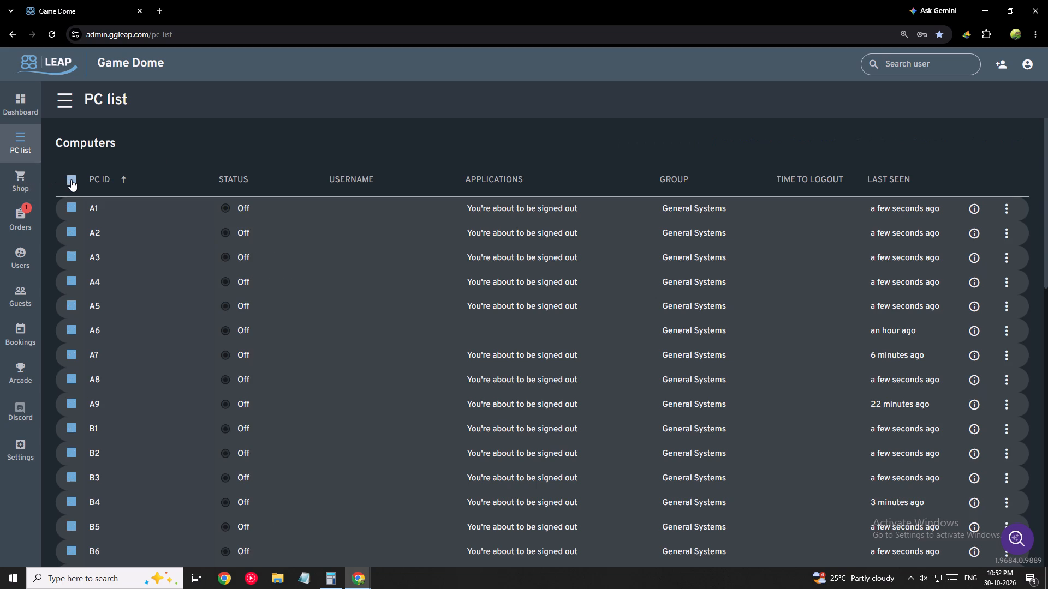
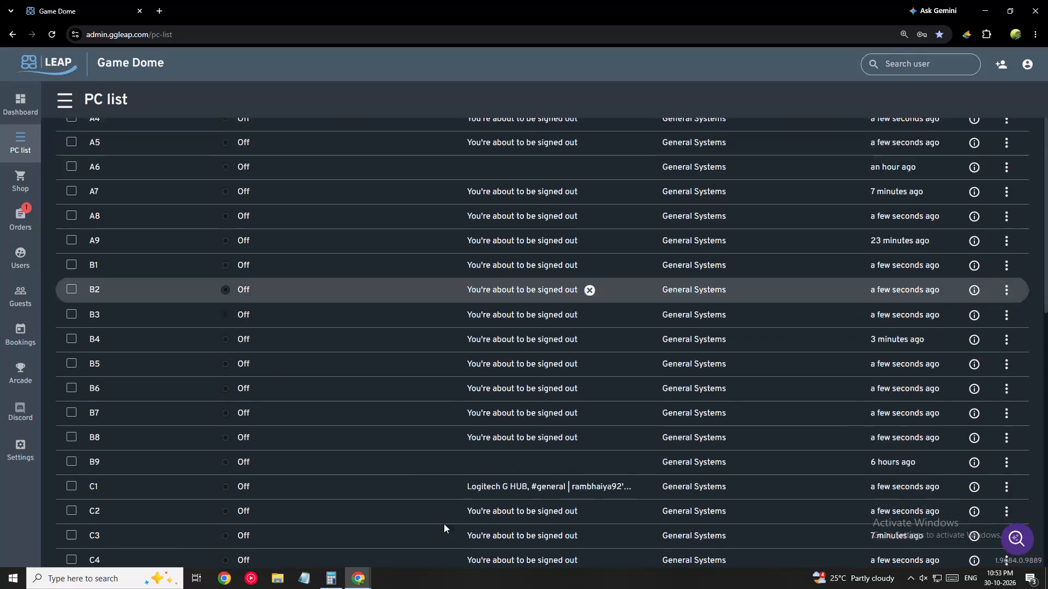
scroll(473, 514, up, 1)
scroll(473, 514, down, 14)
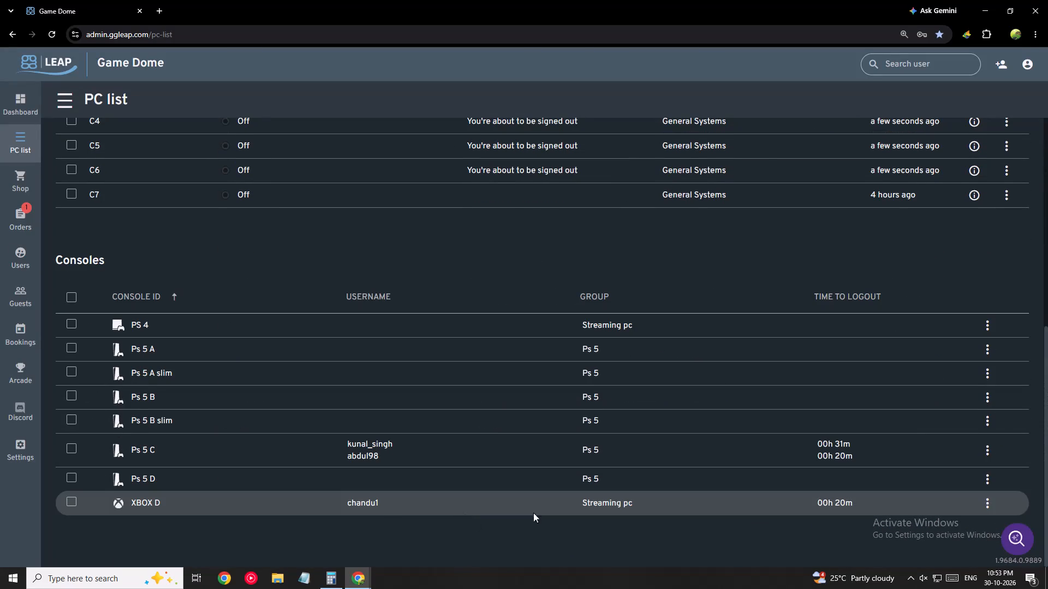
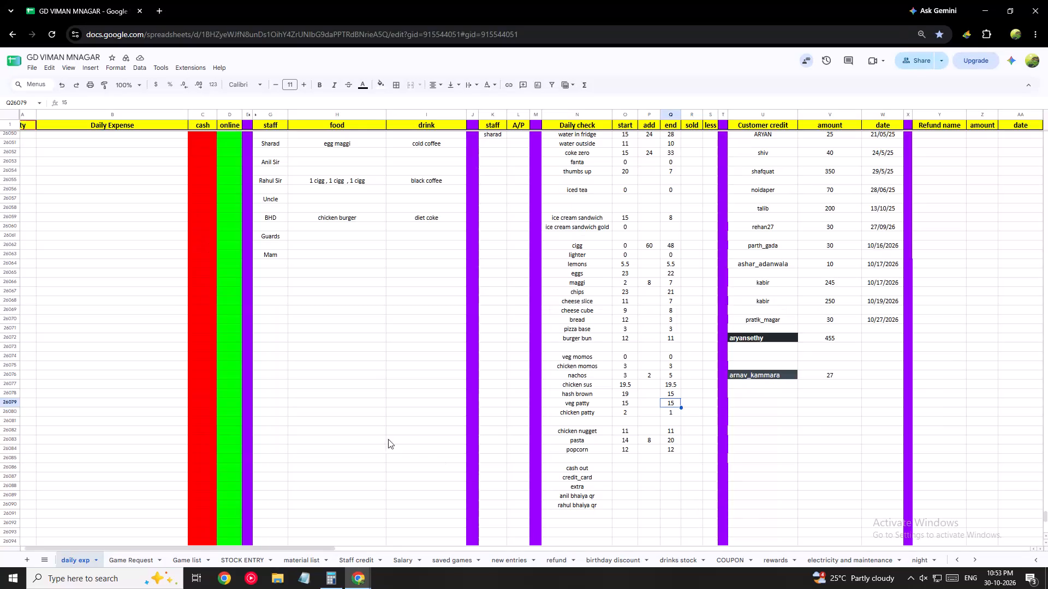
Copy the previous day's cash denomination table into today's block below the Mam entry, starting at row 26065 of the staff column.
scroll(493, 423, up, 4)
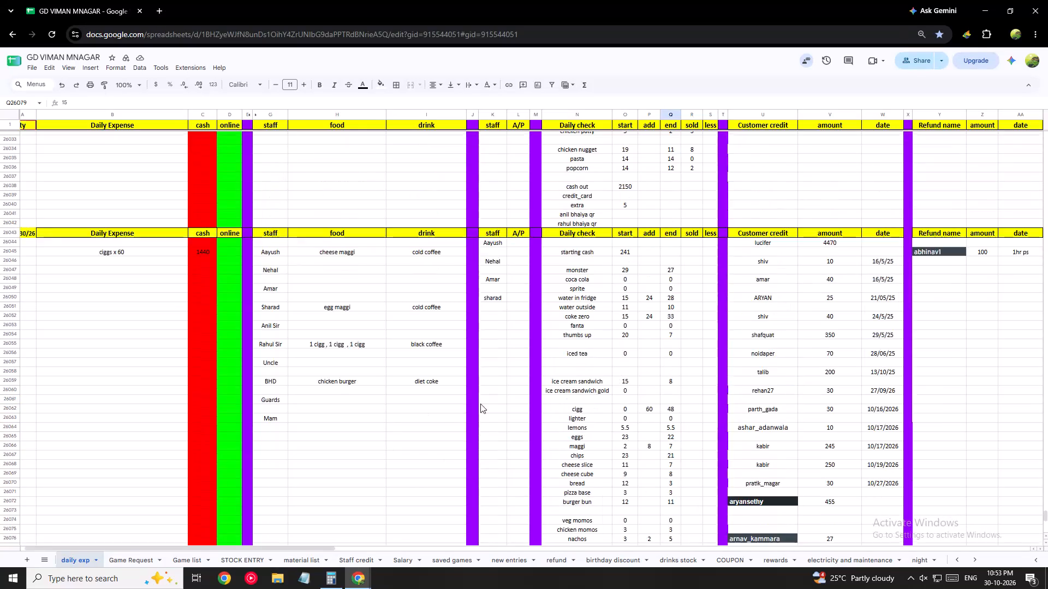
scroll(480, 404, up, 4)
scroll(383, 363, down, 1)
drag(424, 322, 270, 230)
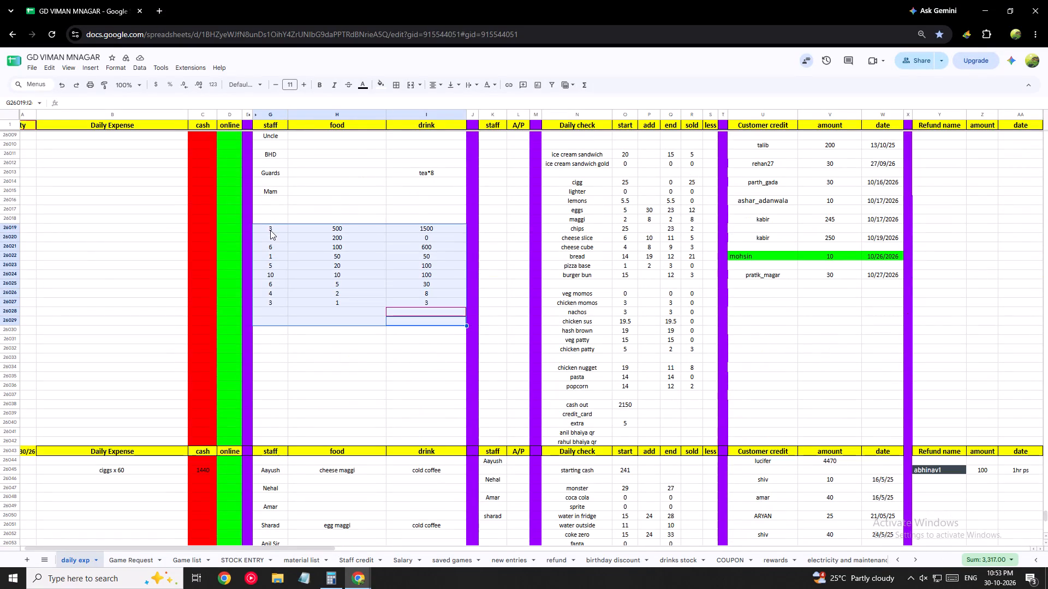
key(ctrl+c)
scroll(339, 377, down, 7)
click(276, 281)
key(ctrl+v)
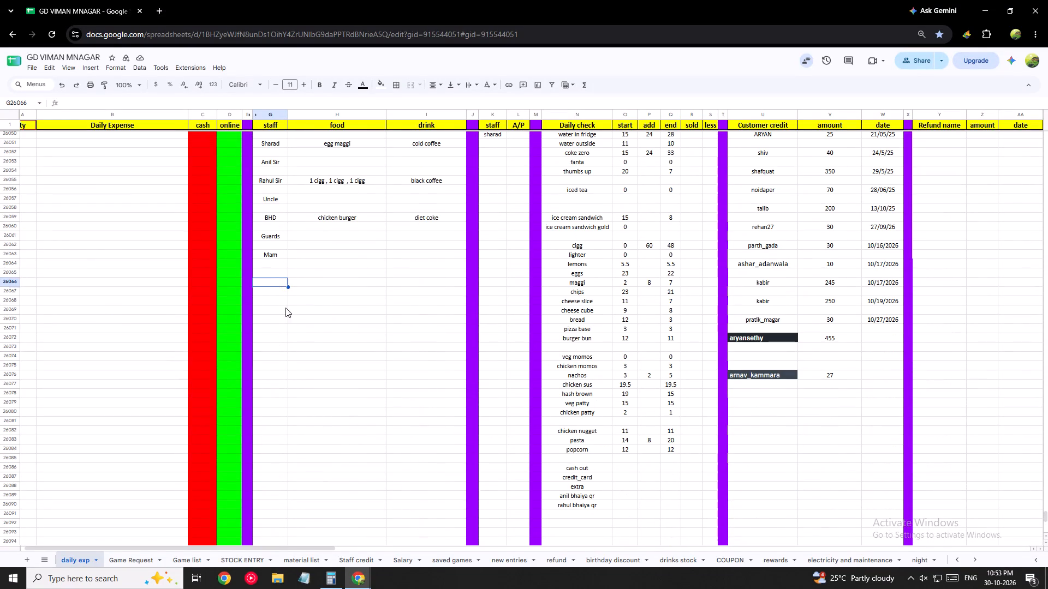
drag(271, 379, 265, 364)
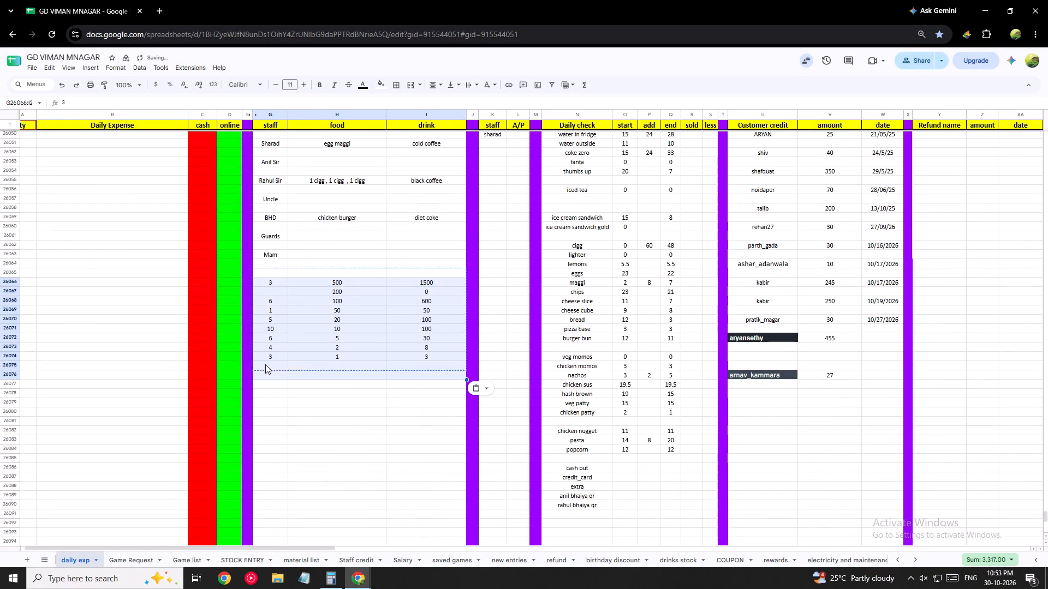
drag(265, 364, 266, 365)
drag(266, 424, 271, 279)
Clear the copied counts beside all the denominations, from 500 down to 1.
click(271, 279)
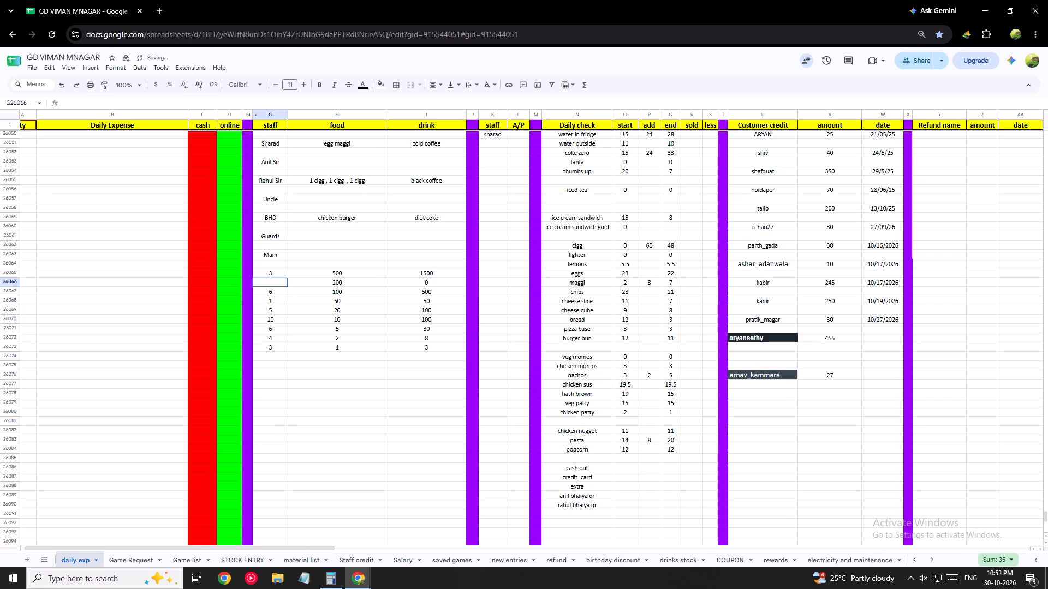
key(Up)
key(Up)
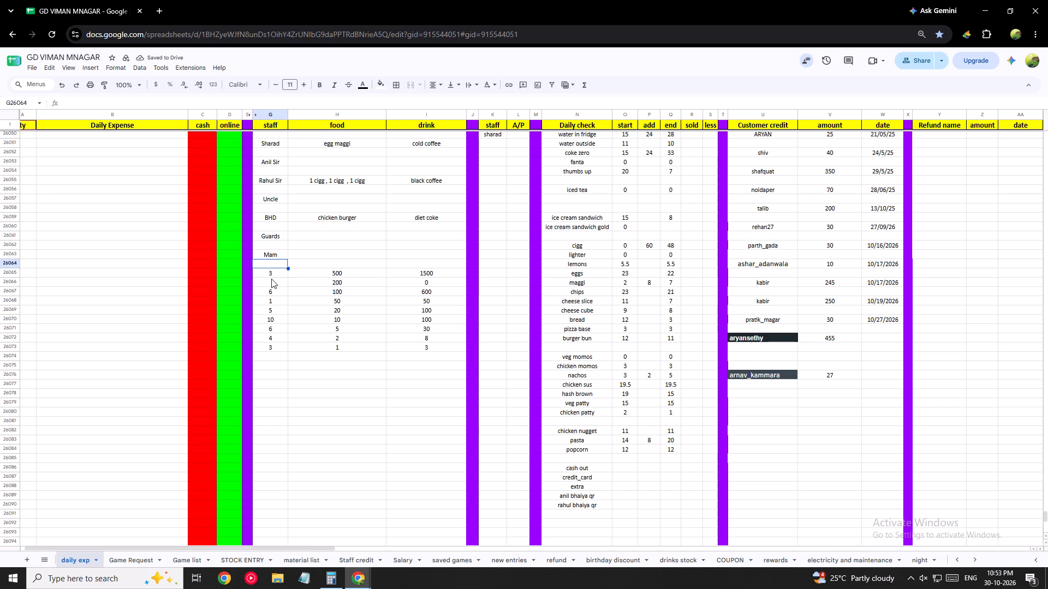
key(shift+Down)
key(shift+Down)
key(shift+Down)
key(shift+Down)
key(shift+Down)
key(shift+Down)
key(shift+Down)
key(shift+Down)
key(shift+Down)
key(shift+Down)
key(Delete)
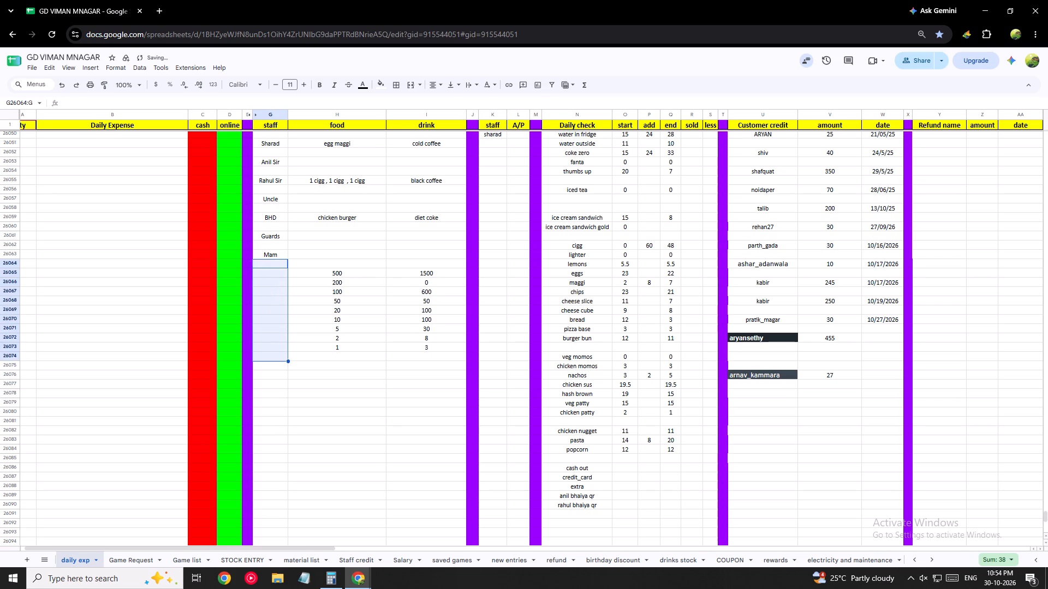
Enter today's cash counts: 1 for 500, 1 for 200, 4 for 100 and 3 for 50.
key(Up)
key(Down)
key(Down)
key(Down)
key(Down)
key(Down)
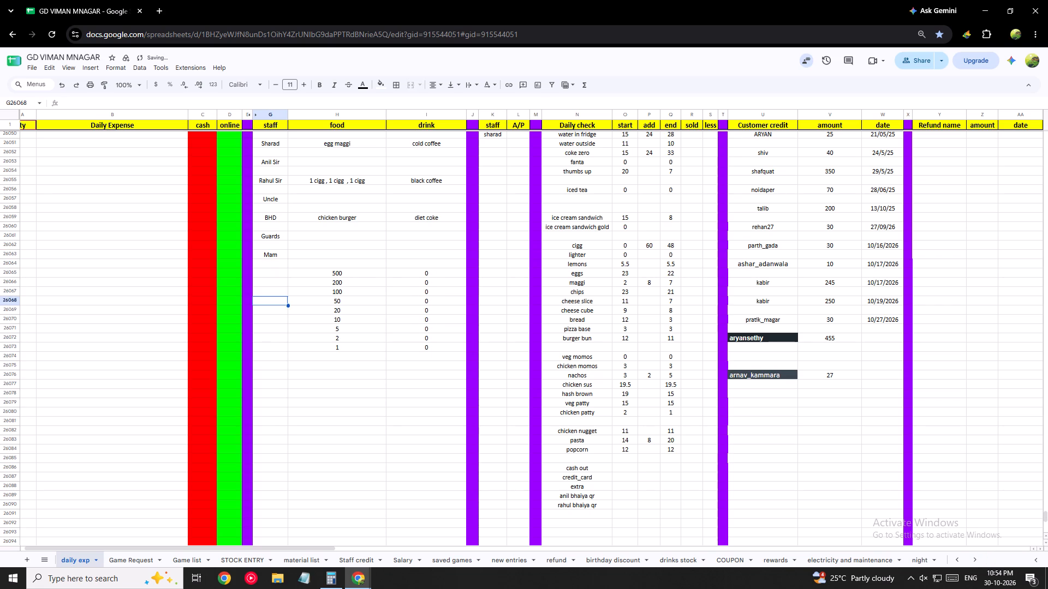
key(Up)
key(Up)
key(Up)
key(Down)
key(Up)
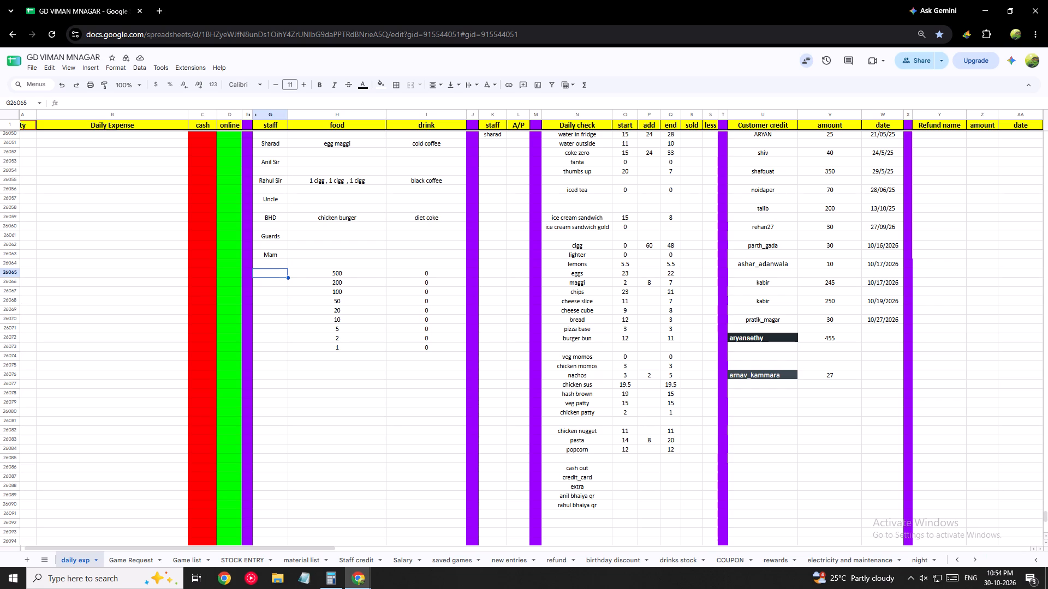
key(1)
key(Return)
key(1)
key(Return)
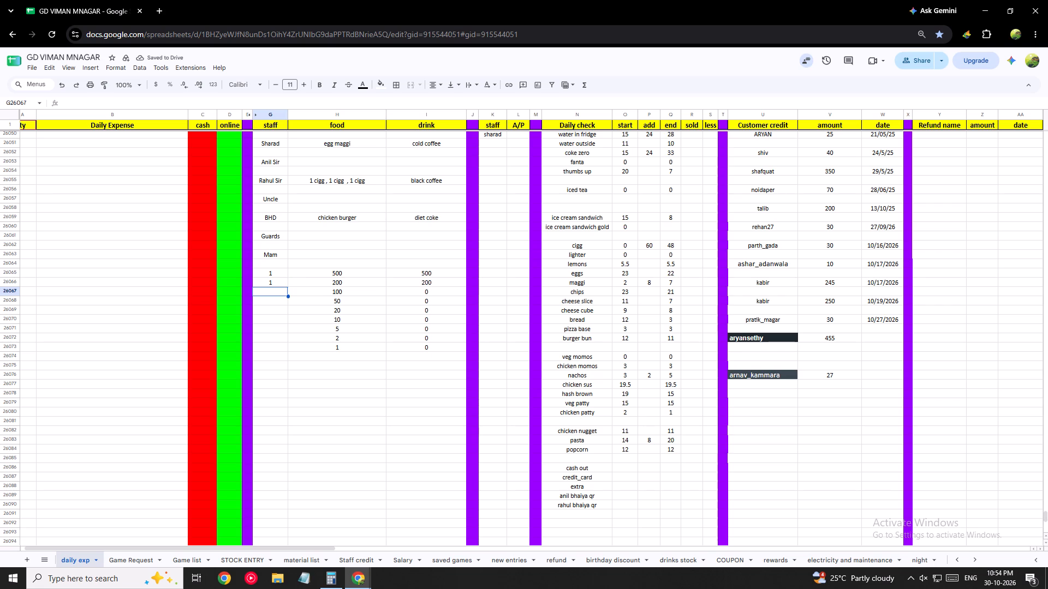
key(4)
key(Return)
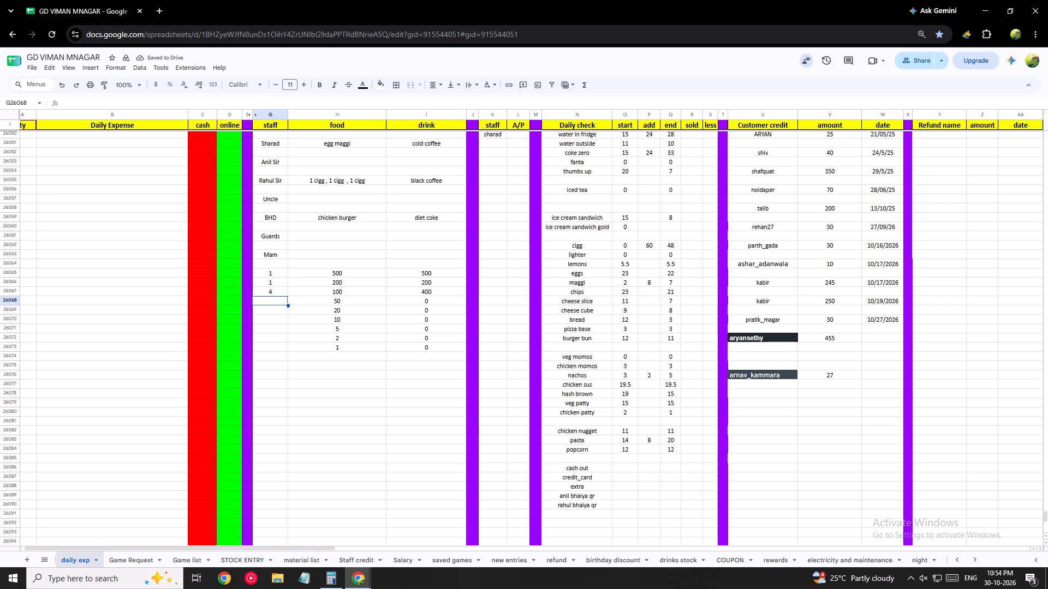
key(3)
key(Return)
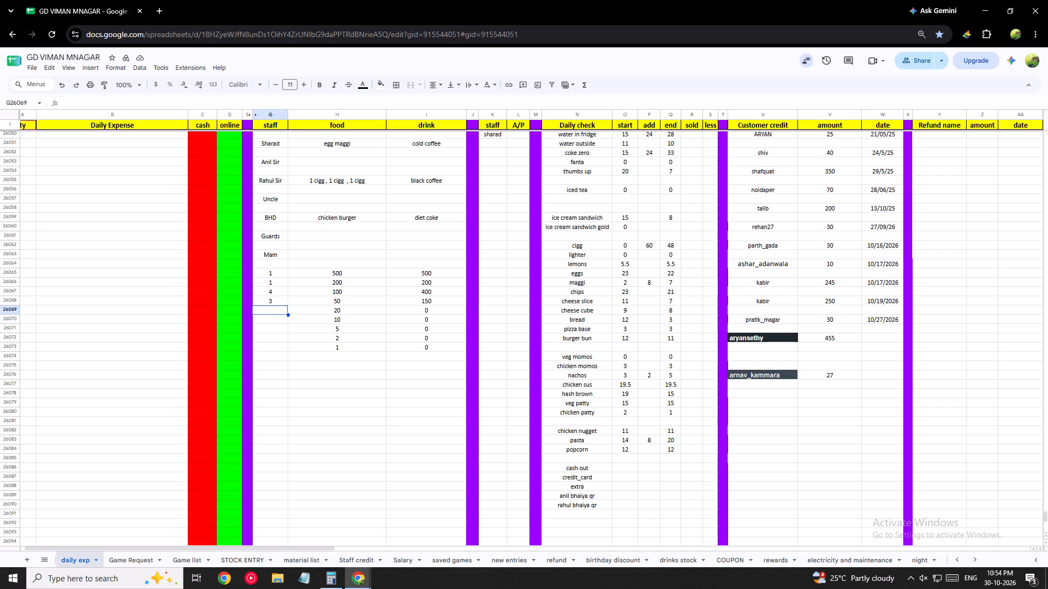
Enter a cash count of 2 for the 20 denomination and 2 for the 10 denomination.
drag(440, 252, 442, 305)
click(285, 310)
key(2)
key(Return)
key(2)
key(Return)
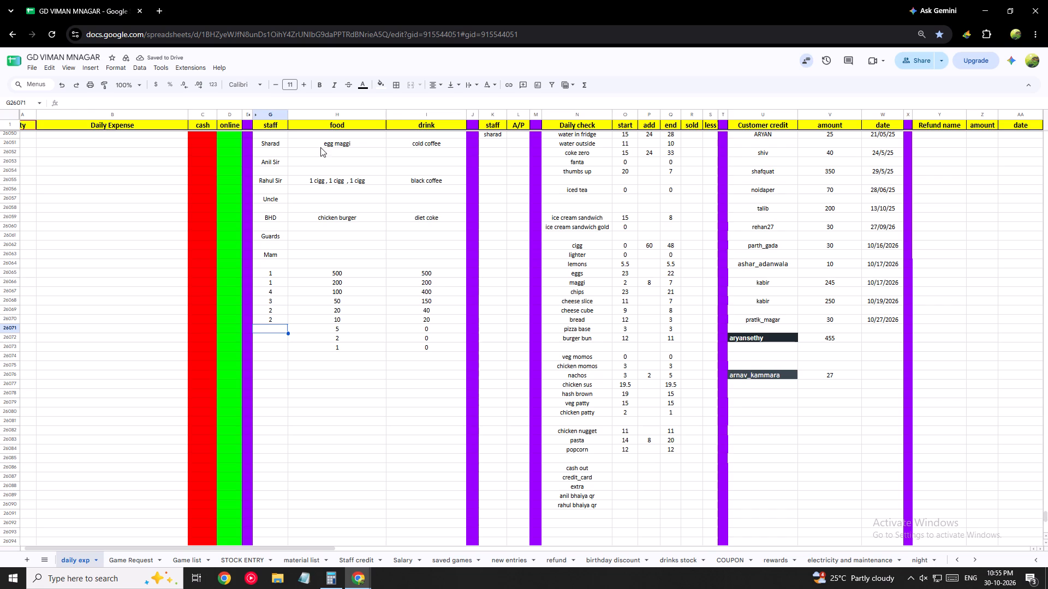
Move the 5, 2 and 1 denomination rows down two rows, starting at row 26073.
drag(278, 309, 426, 321)
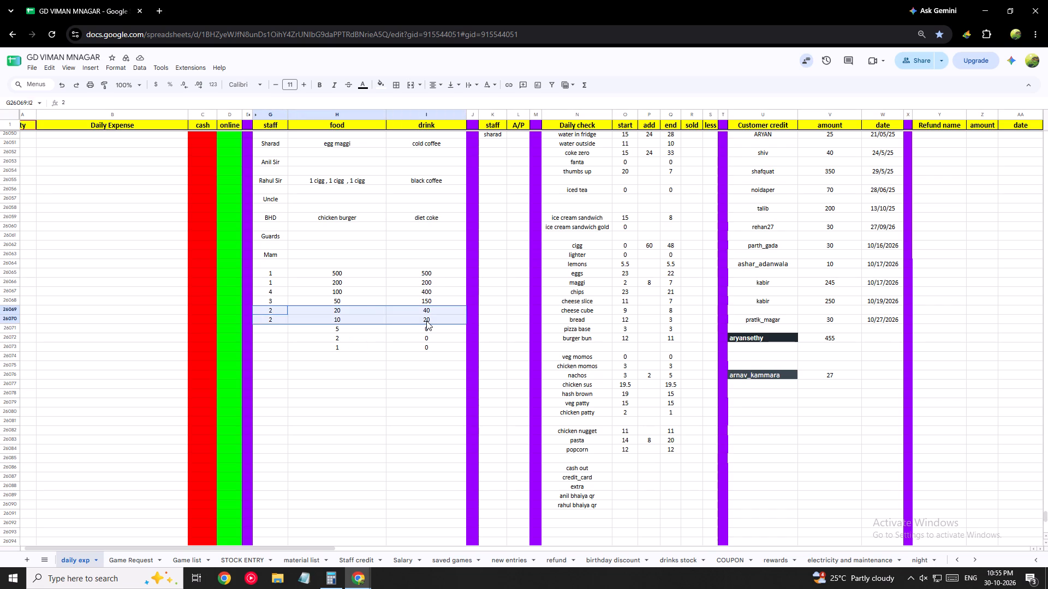
drag(426, 321, 428, 321)
key(ctrl+c)
drag(282, 331, 436, 360)
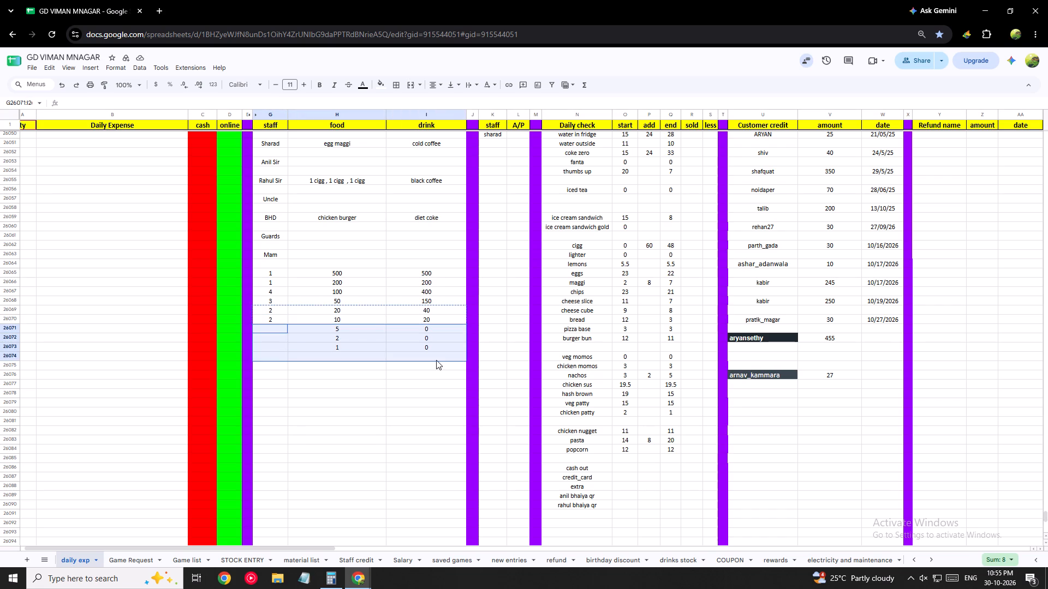
drag(436, 360, 434, 348)
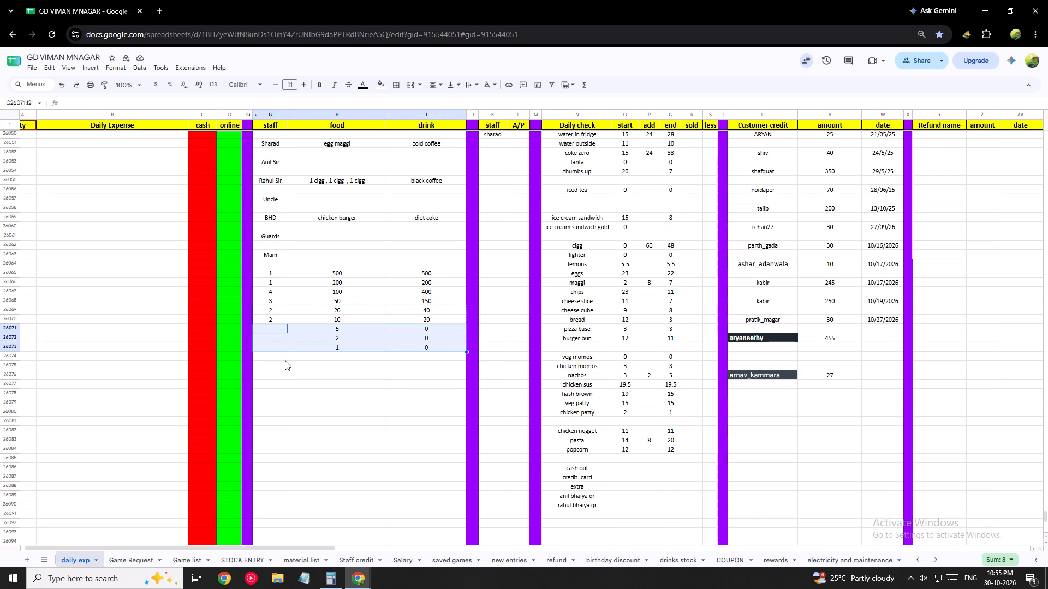
drag(365, 344, 364, 364)
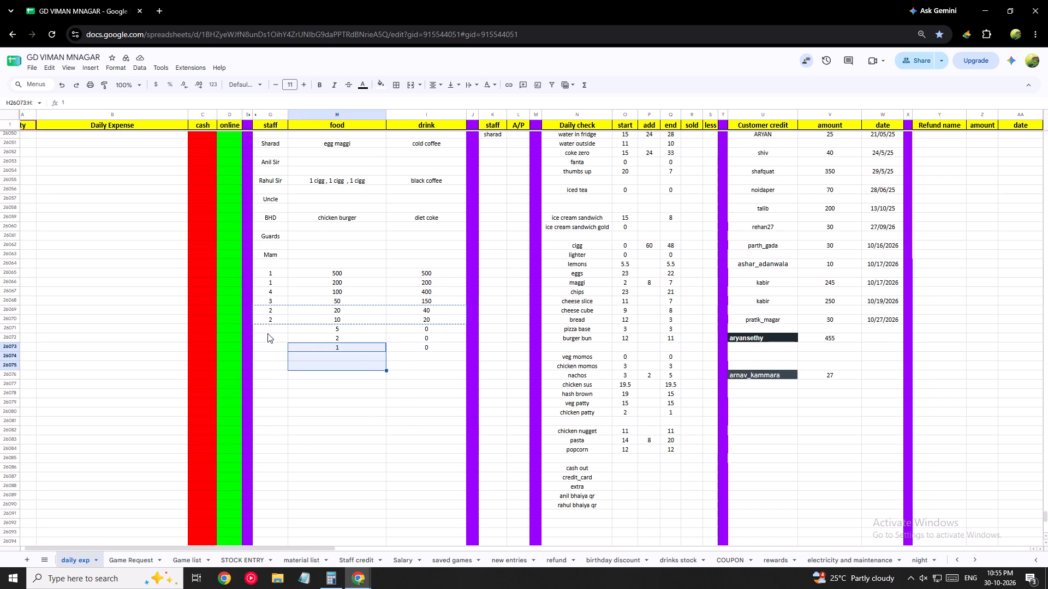
drag(284, 328, 450, 350)
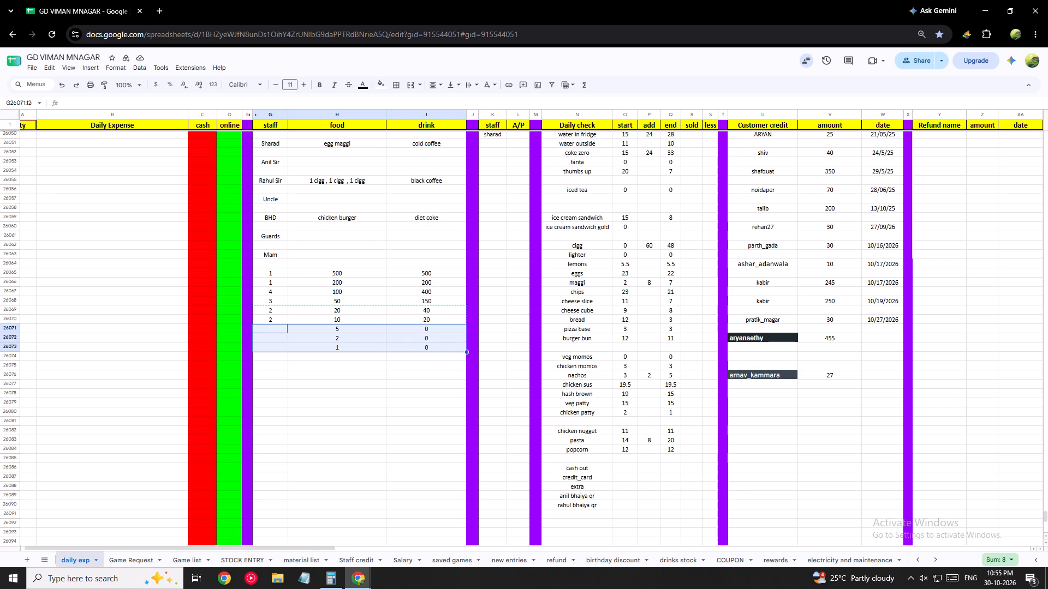
key(ctrl+x)
click(280, 344)
key(ctrl+v)
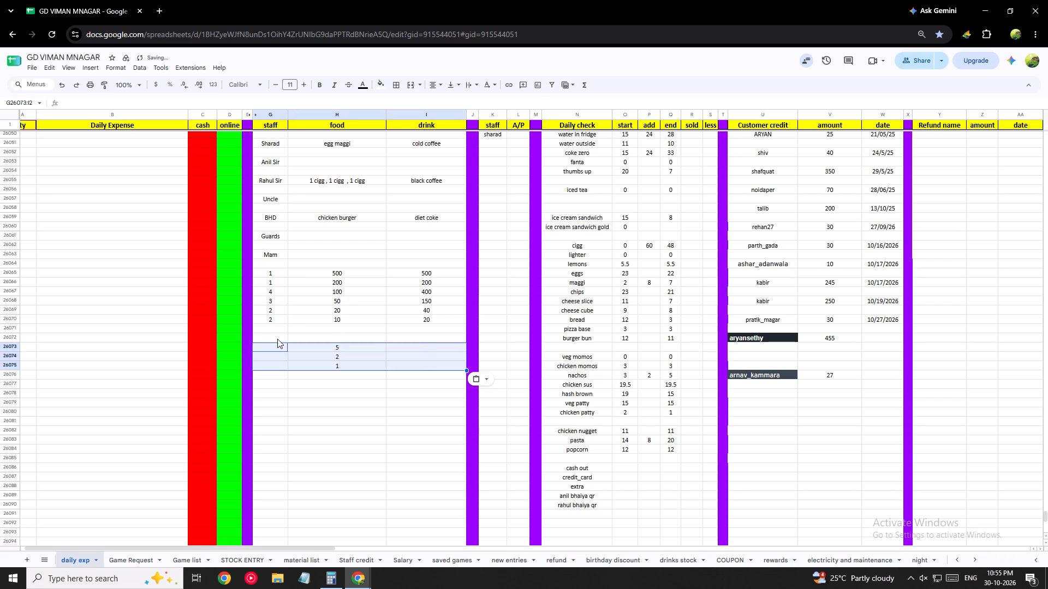
Duplicate the 20 and 10 denomination rows into the gap at rows 26071 and 26072.
click(277, 333)
drag(273, 315, 436, 324)
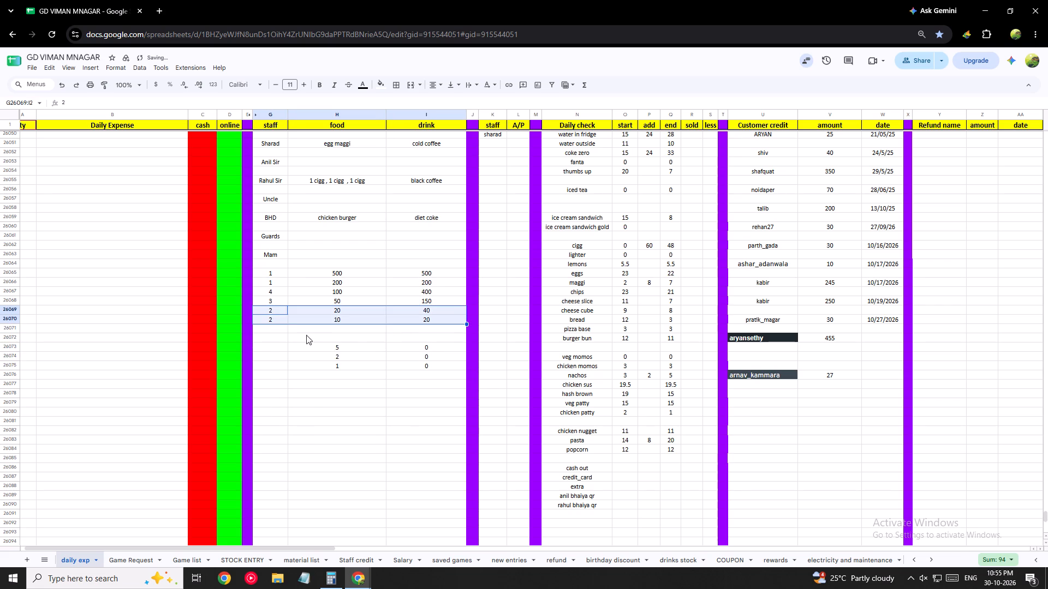
key(ctrl+c)
click(279, 326)
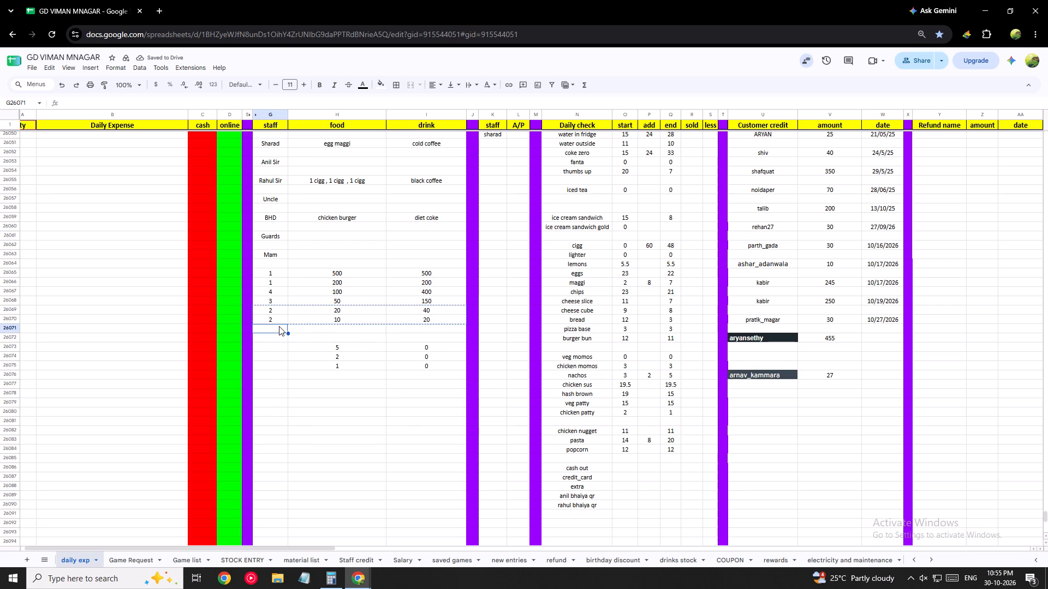
key(ctrl+v)
Clear the counts of the duplicated 20 and 10 denomination rows, leaving their denominations in place.
click(269, 369)
click(267, 335)
key(Delete)
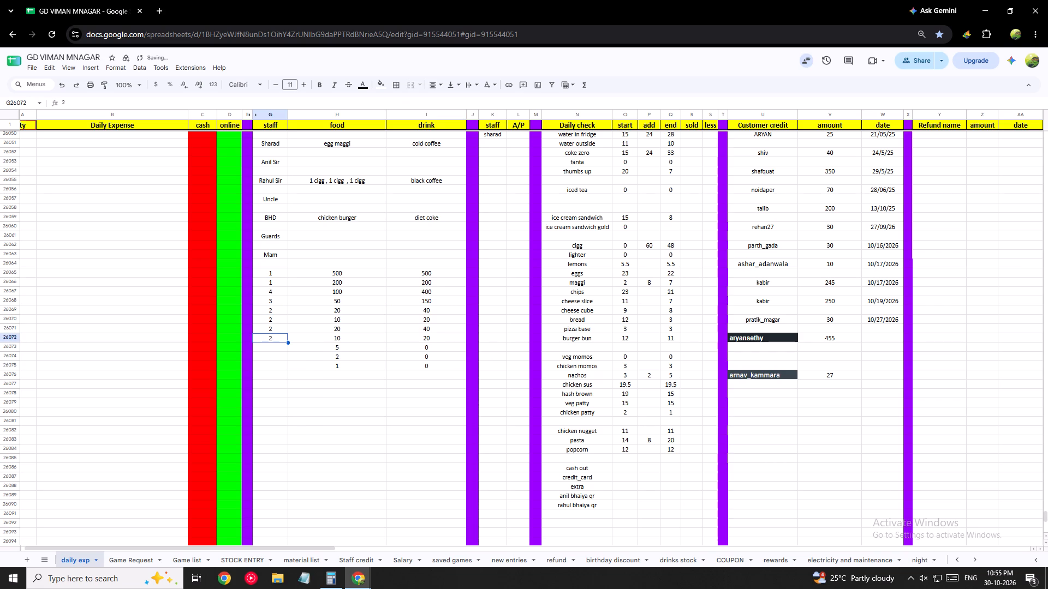
key(Up)
key(Delete)
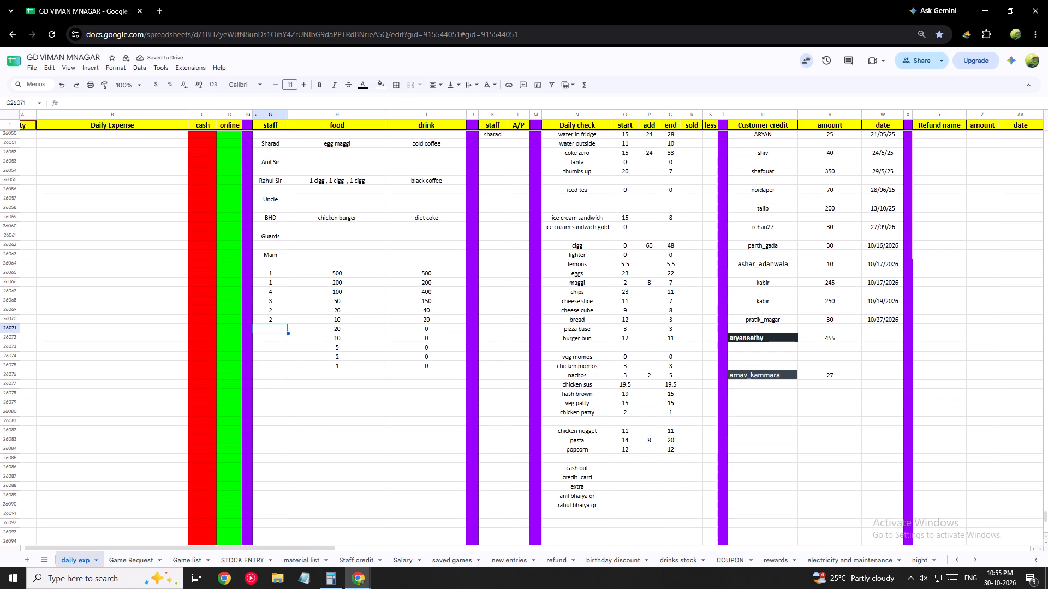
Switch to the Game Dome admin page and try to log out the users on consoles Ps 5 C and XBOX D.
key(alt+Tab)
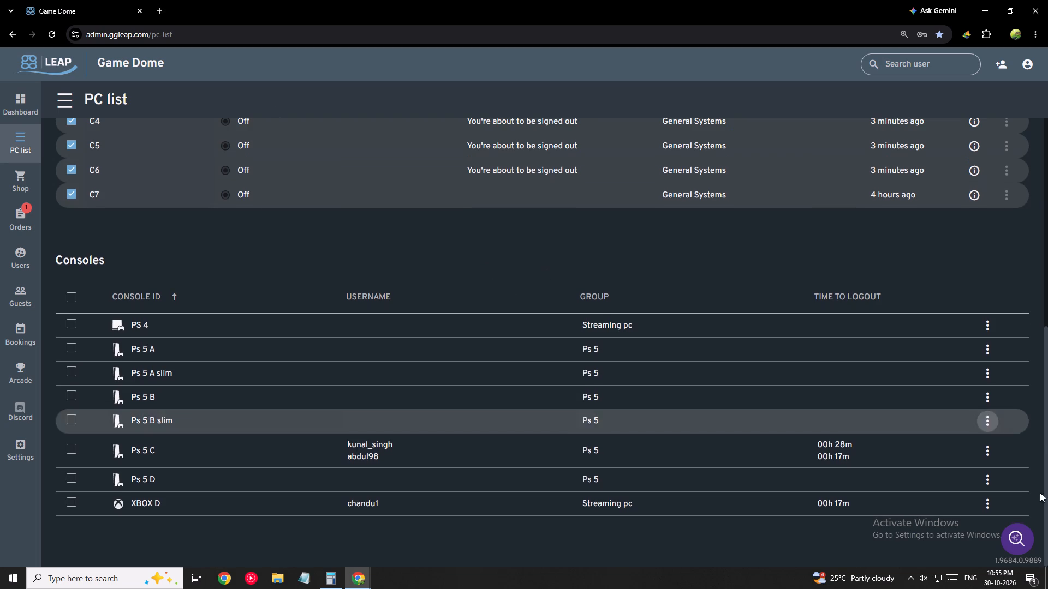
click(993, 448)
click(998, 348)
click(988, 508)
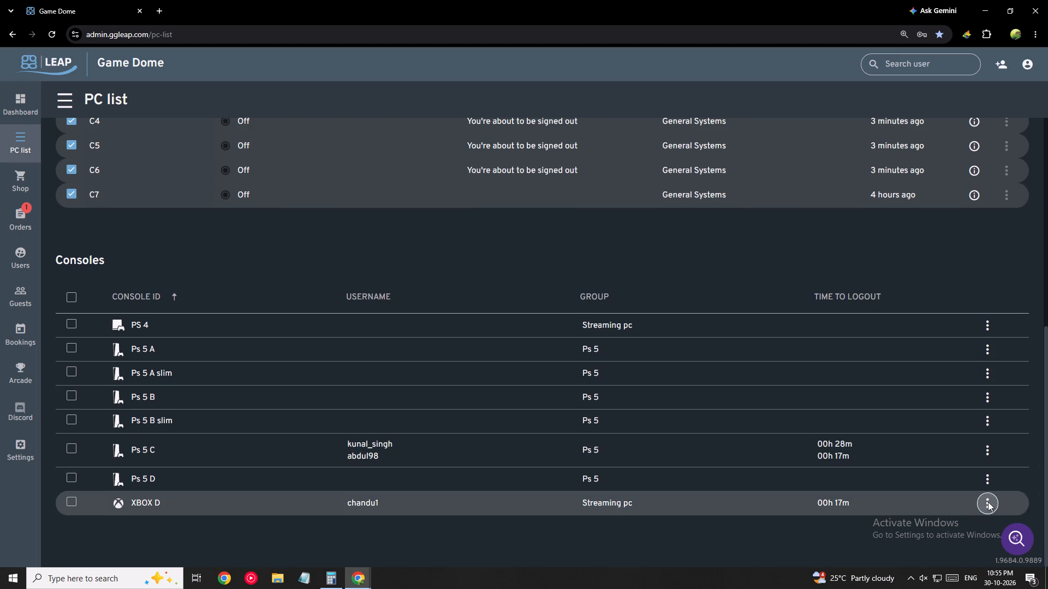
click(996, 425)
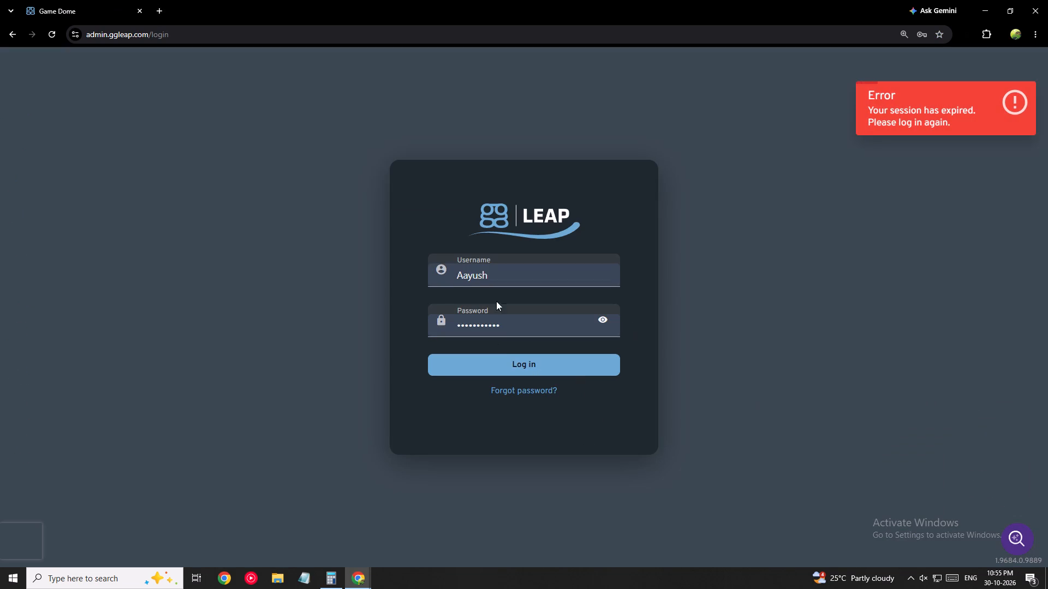
Log back in to the Game Dome admin with the saved credentials and reopen the PC list at the Consoles section.
click(535, 356)
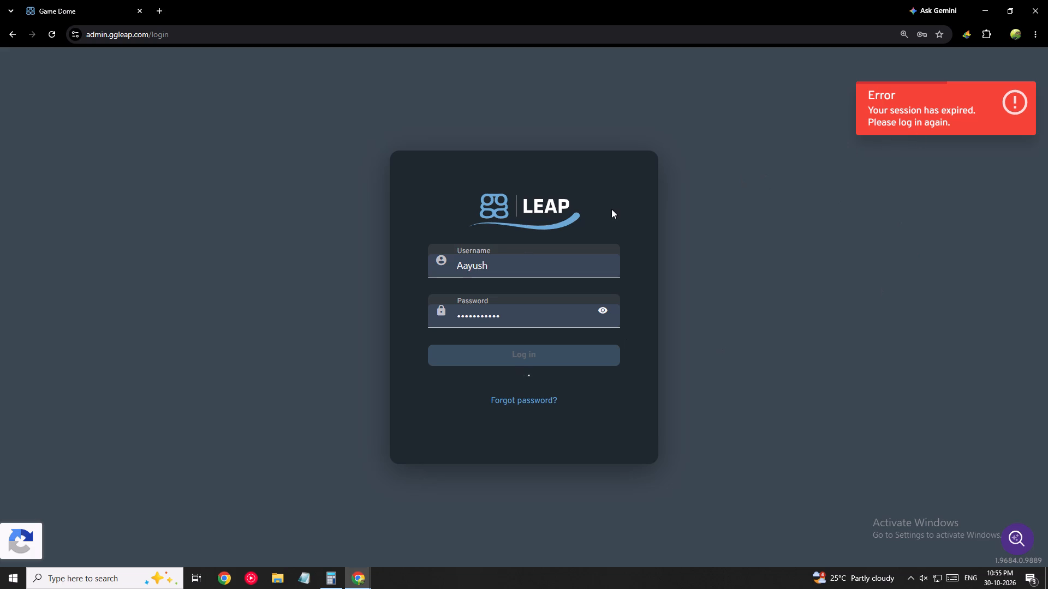
click(19, 140)
scroll(404, 344, down, 2)
scroll(409, 353, up, 1)
scroll(415, 362, down, 3)
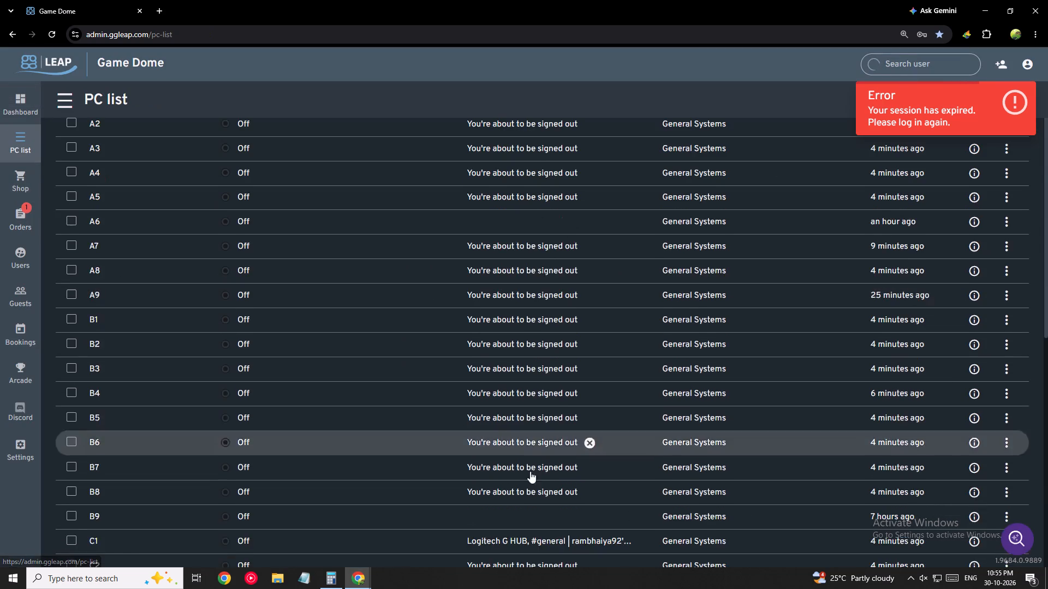
scroll(530, 471, down, 11)
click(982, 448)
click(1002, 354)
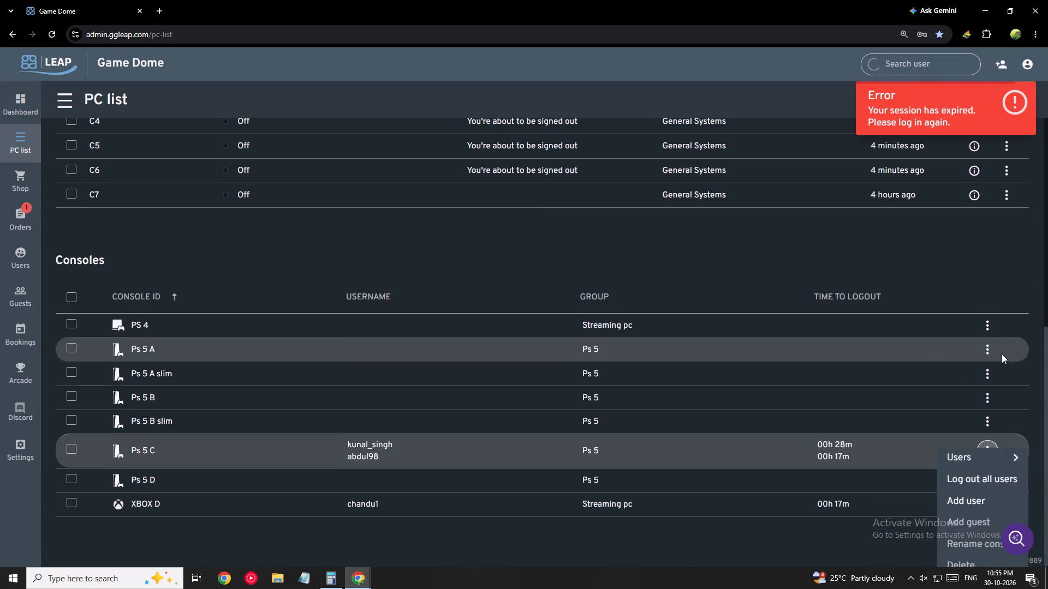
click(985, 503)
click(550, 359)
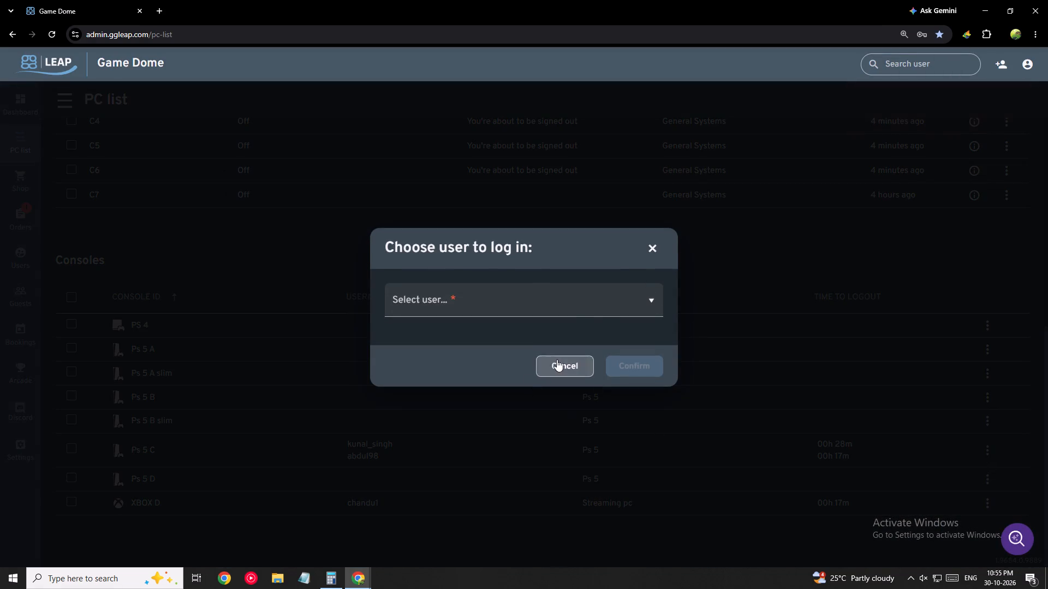
Log out all users from console Ps 5 C and from XBOX D.
click(981, 452)
click(980, 352)
click(984, 504)
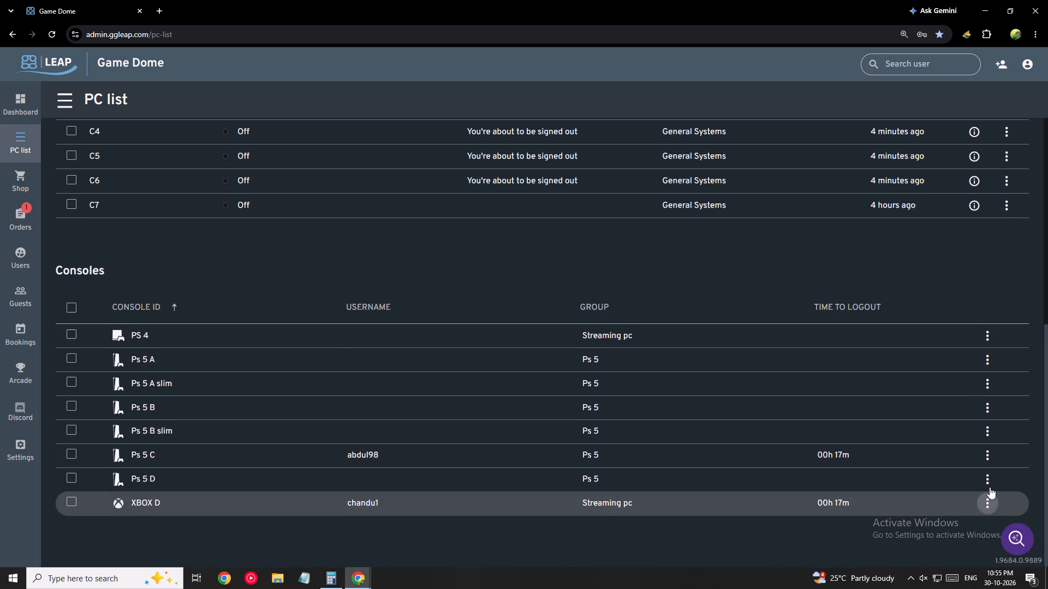
click(999, 425)
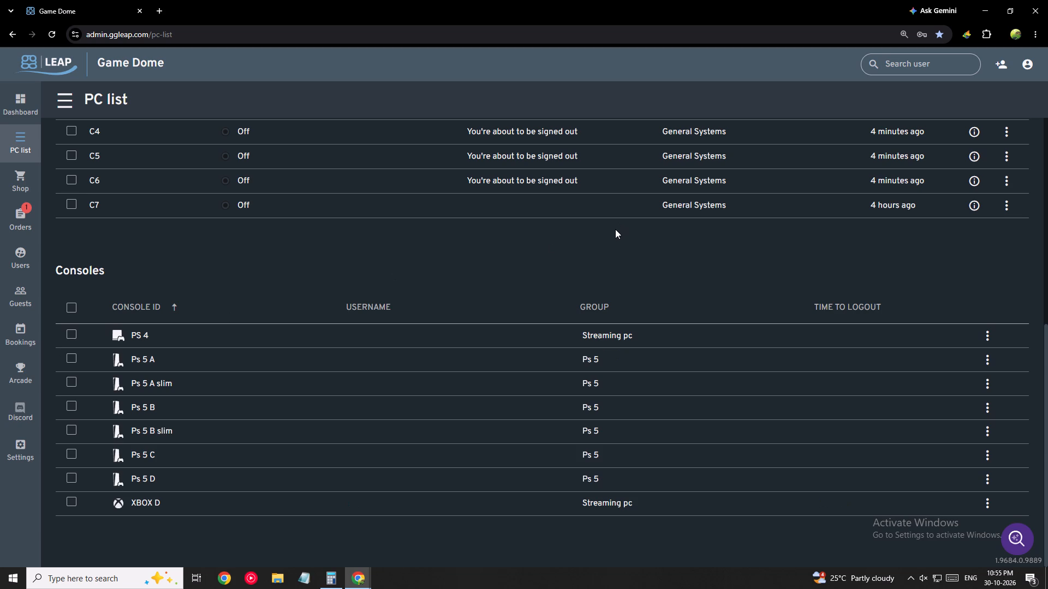
Switch to the daily exp sheet and enter coin counts of 4 for the second 10 row, 8 for 5 and 4 for 2.
scroll(606, 213, up, 3)
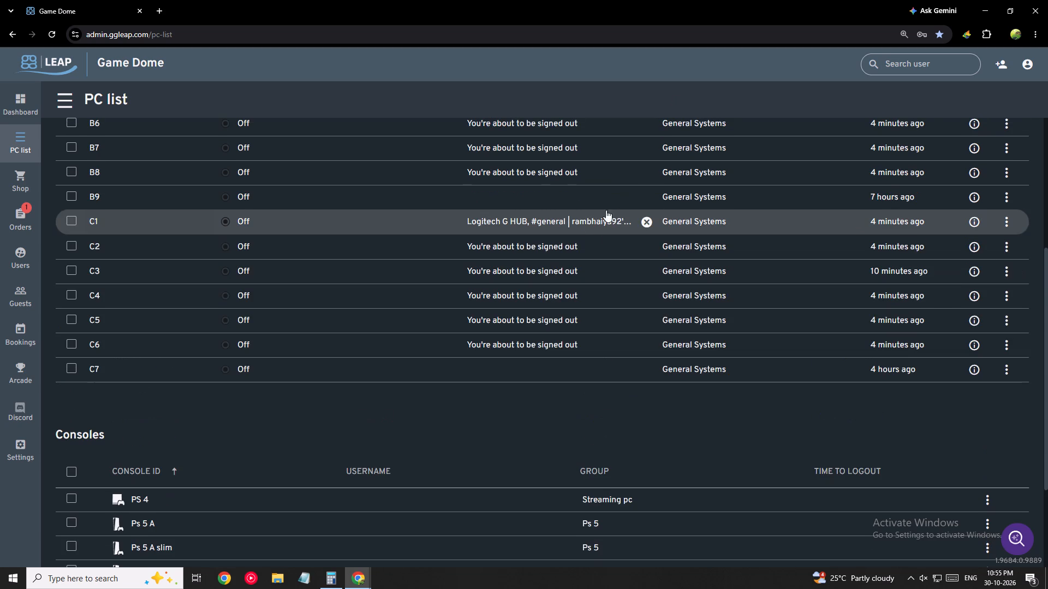
key(alt+Tab)
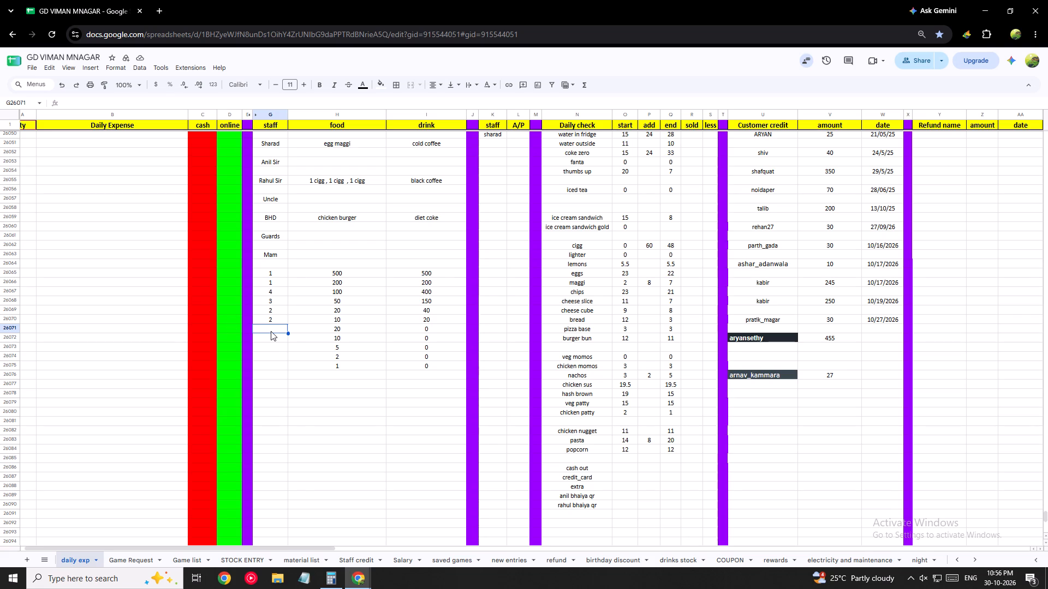
key(Down)
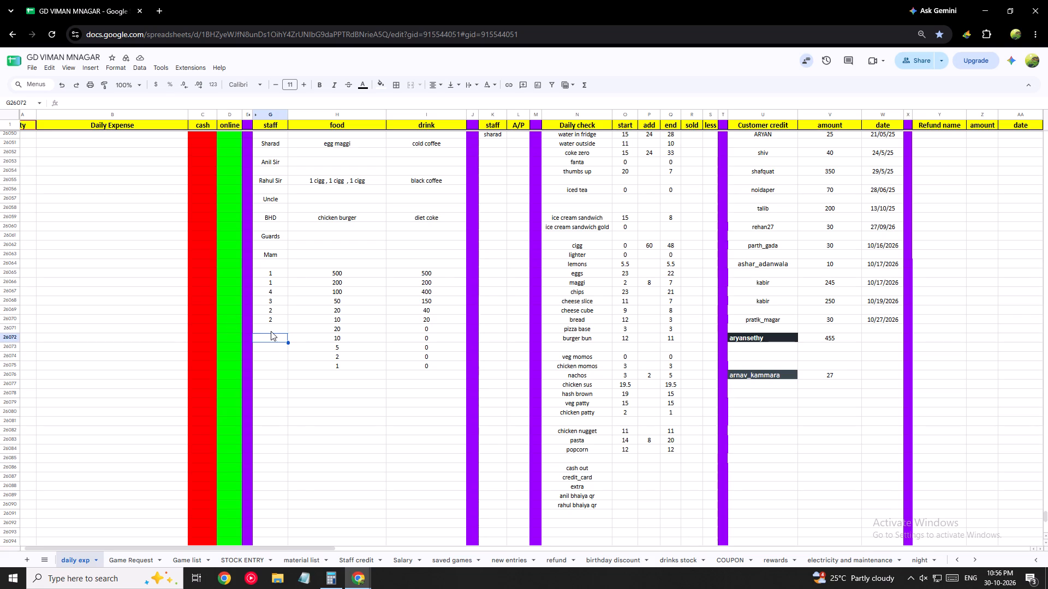
key(4)
key(Return)
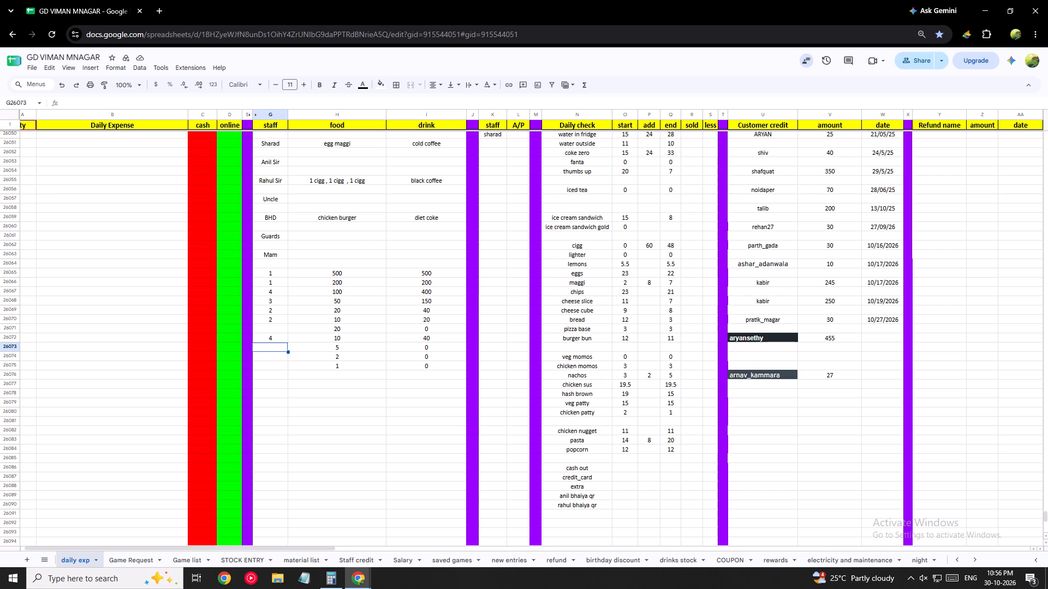
key(8)
key(Return)
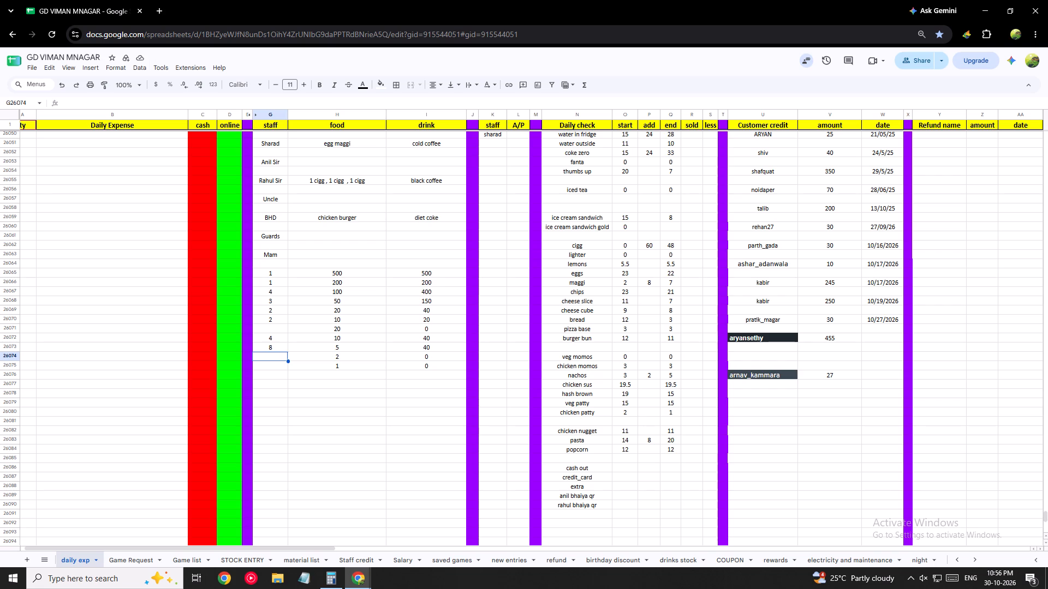
key(4)
key(Return)
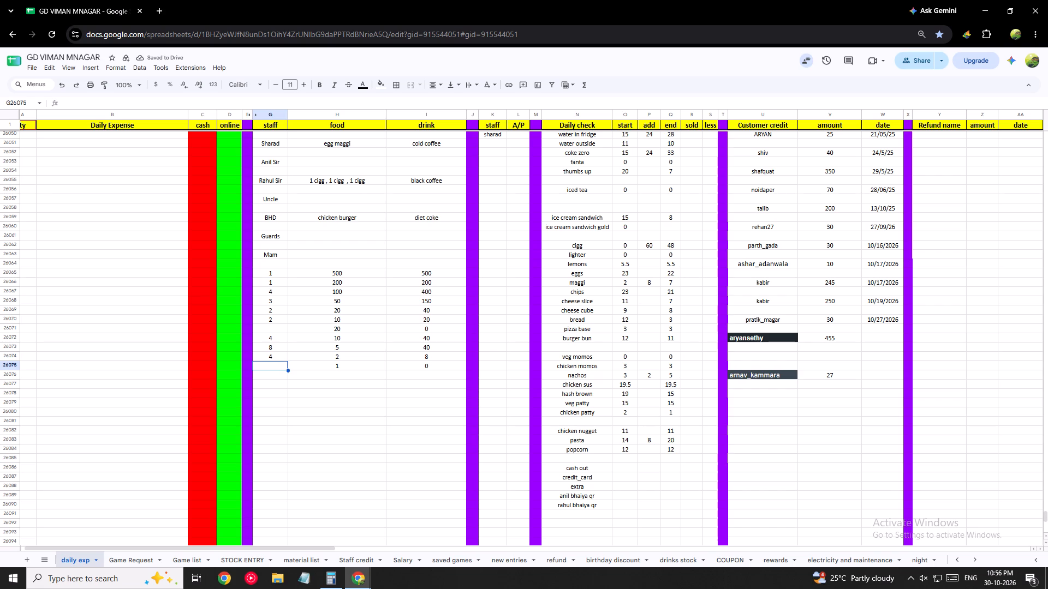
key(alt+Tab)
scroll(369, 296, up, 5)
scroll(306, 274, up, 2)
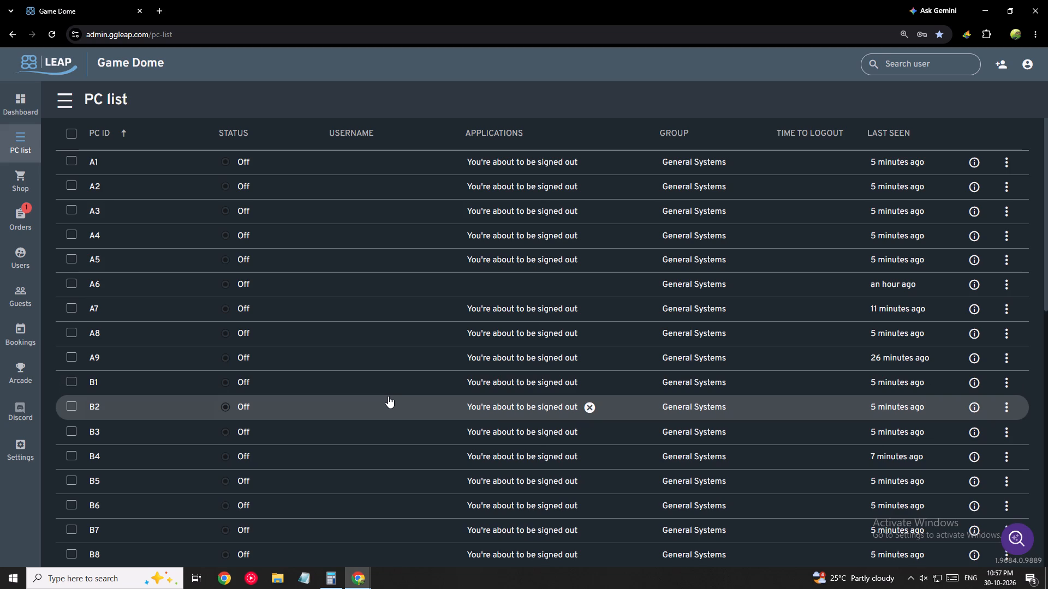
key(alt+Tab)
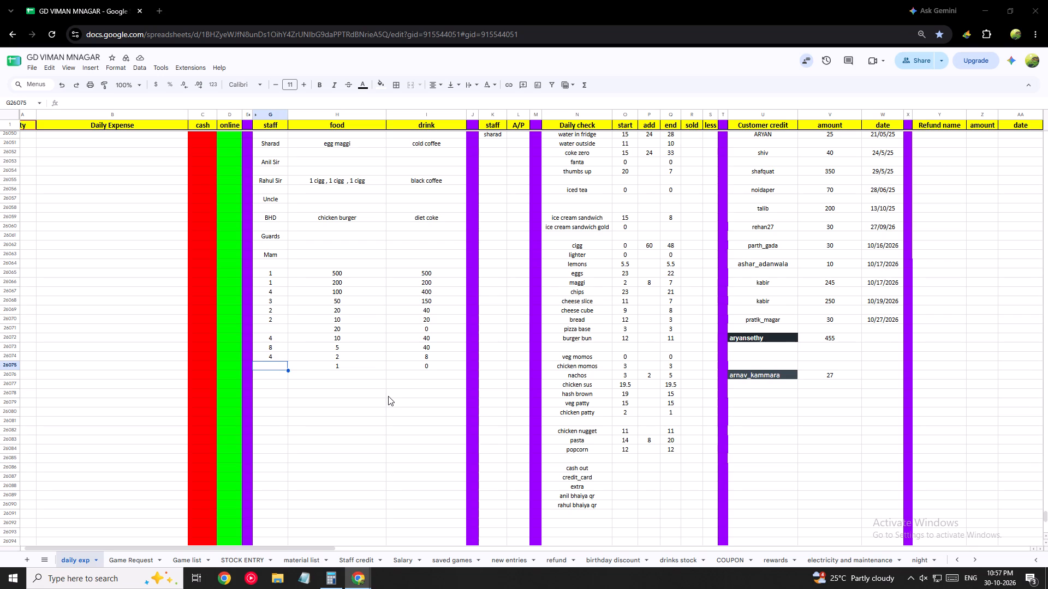
Enter a count of 3 for the 1 denomination and 0 for the second 20 row in the cash count.
key(3)
key(Return)
key(Up)
key(Up)
key(Up)
key(Up)
key(Up)
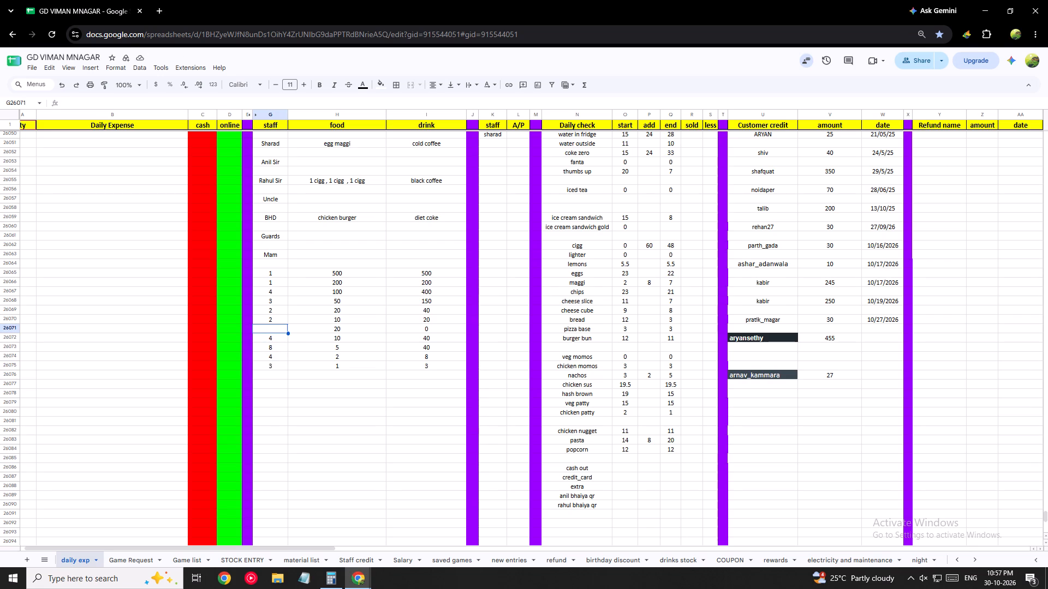
key(0)
key(Return)
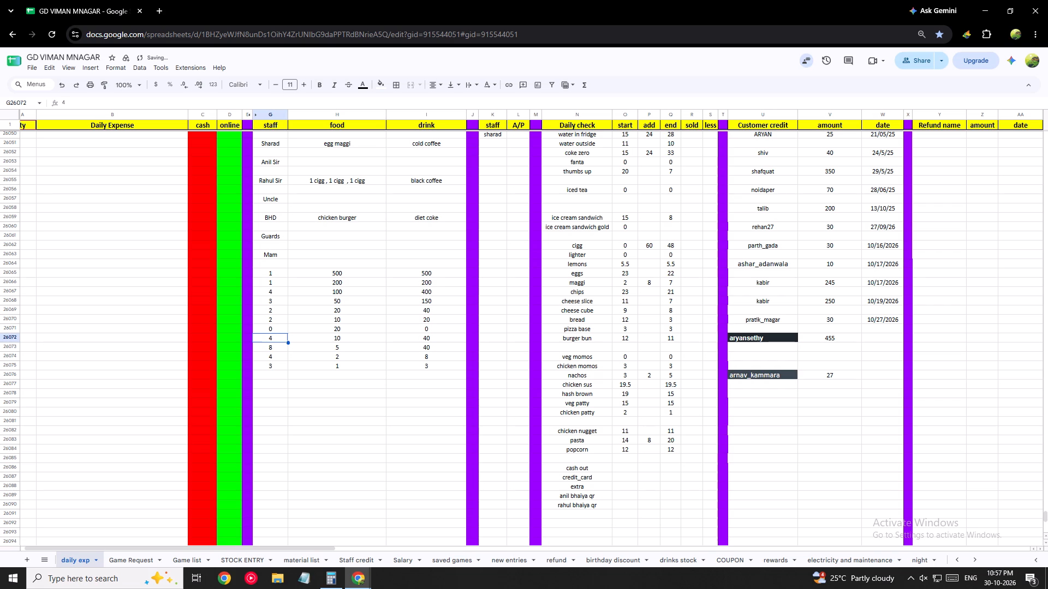
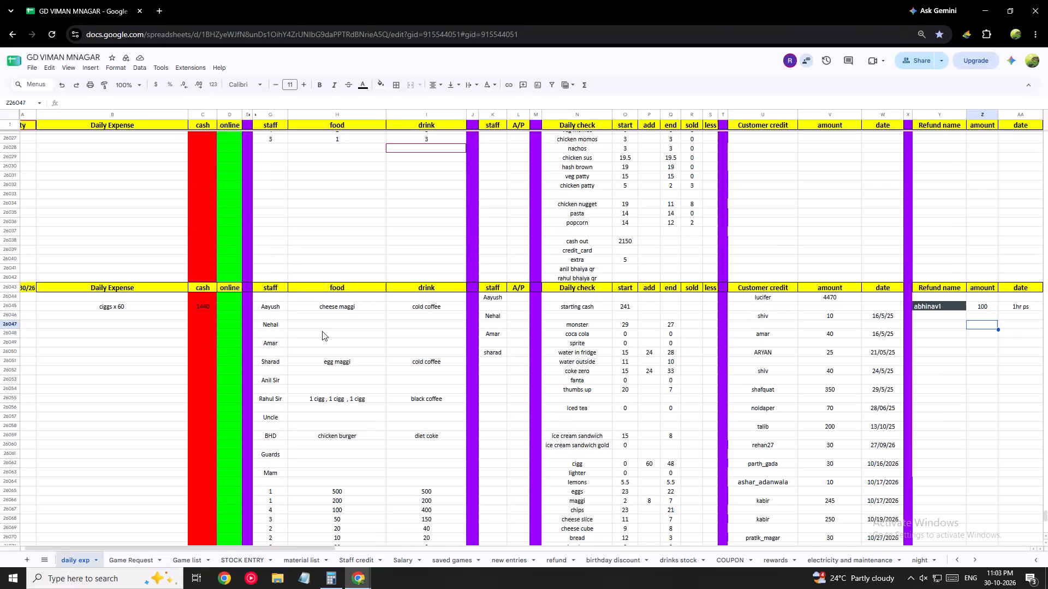
Check the sum of the denomination amounts in today's cash count, from 500 down to 1.
scroll(433, 416, down, 3)
drag(432, 452, 432, 345)
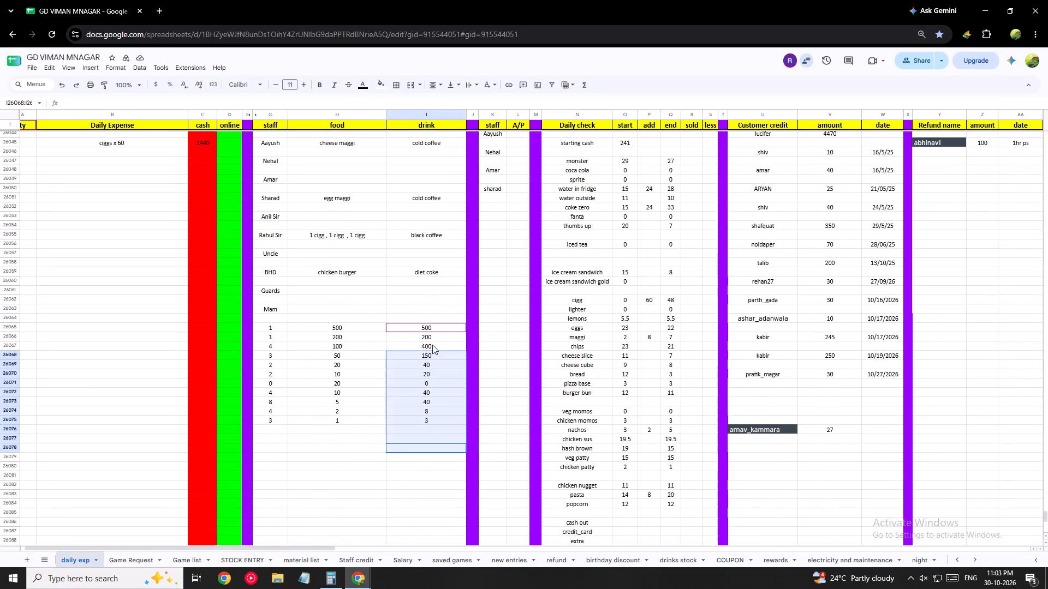
drag(432, 345, 432, 324)
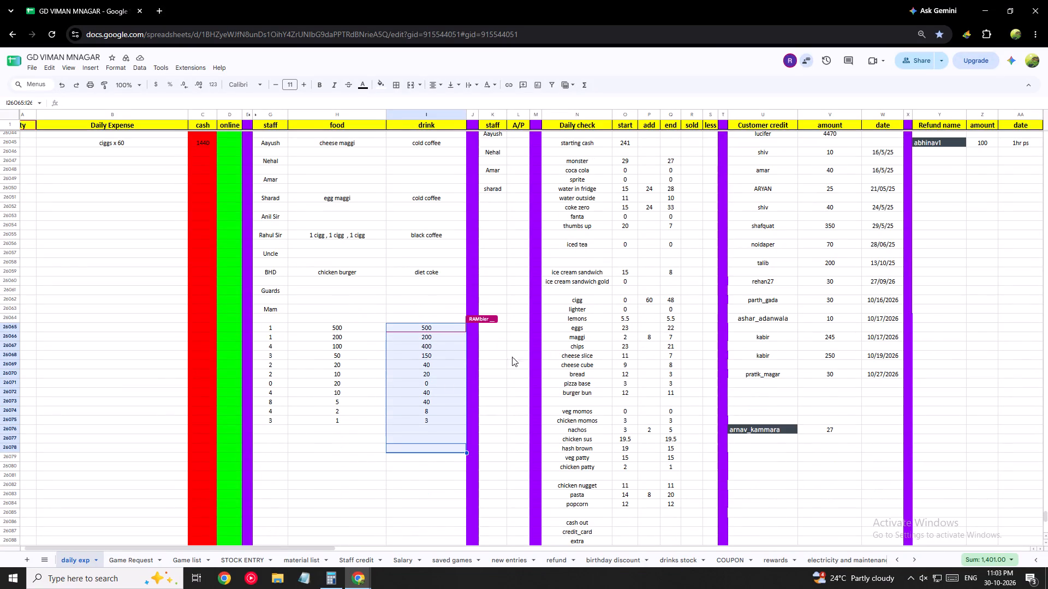
click(352, 469)
drag(445, 441, 421, 329)
click(374, 305)
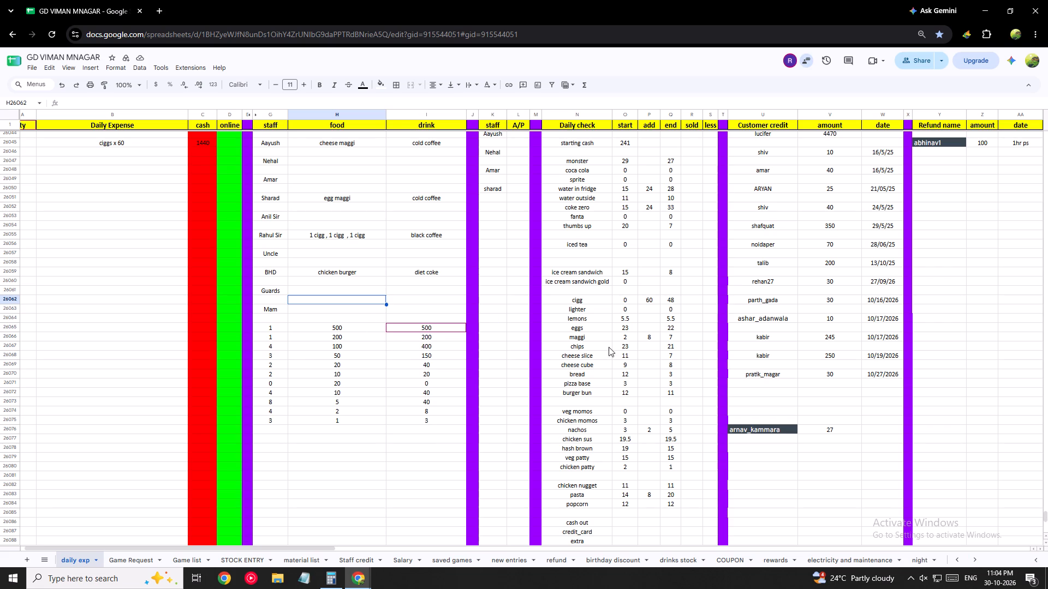
drag(439, 435, 451, 321)
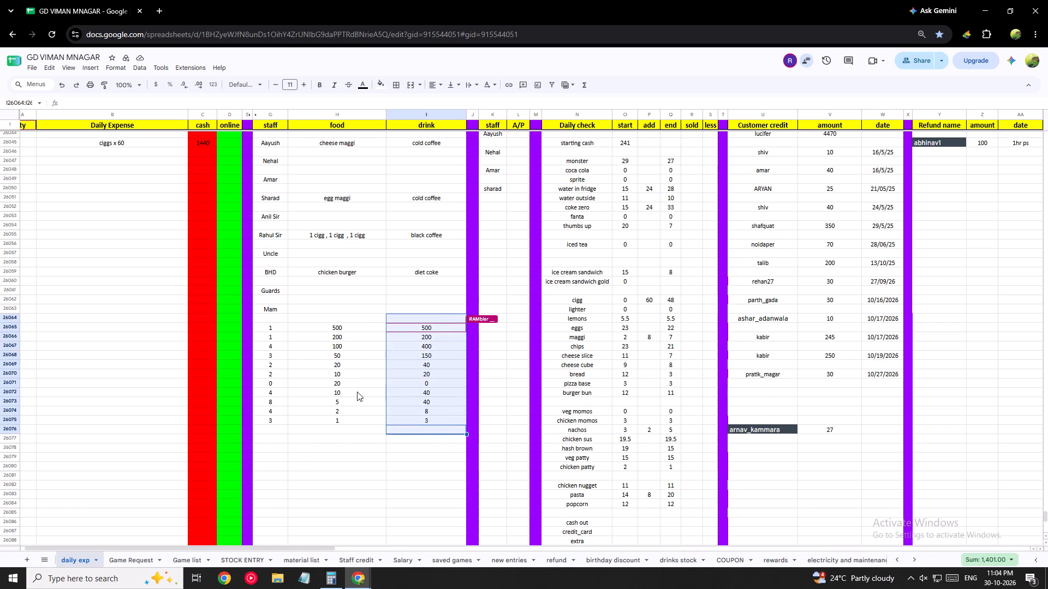
Add the daily expense ICE TEA POWDER below ciggs x 60 with a cash amount of 220.
scroll(357, 392, up, 2)
scroll(447, 315, down, 2)
scroll(265, 227, up, 2)
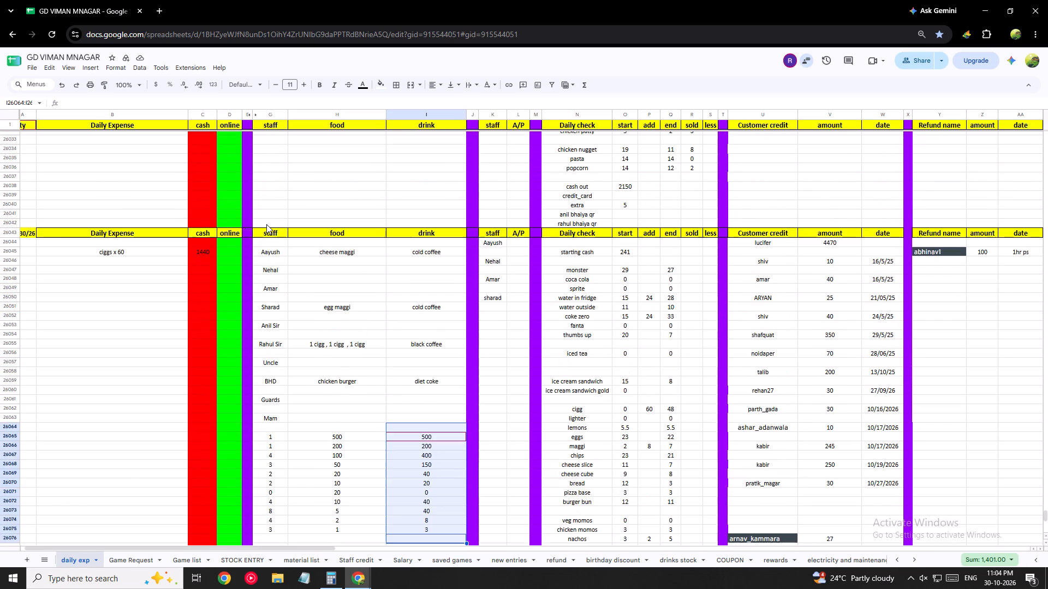
click(201, 257)
click(151, 265)
text(ICE TEA POWDER)
key(Return)
key(Right)
key(Up)
text(220)
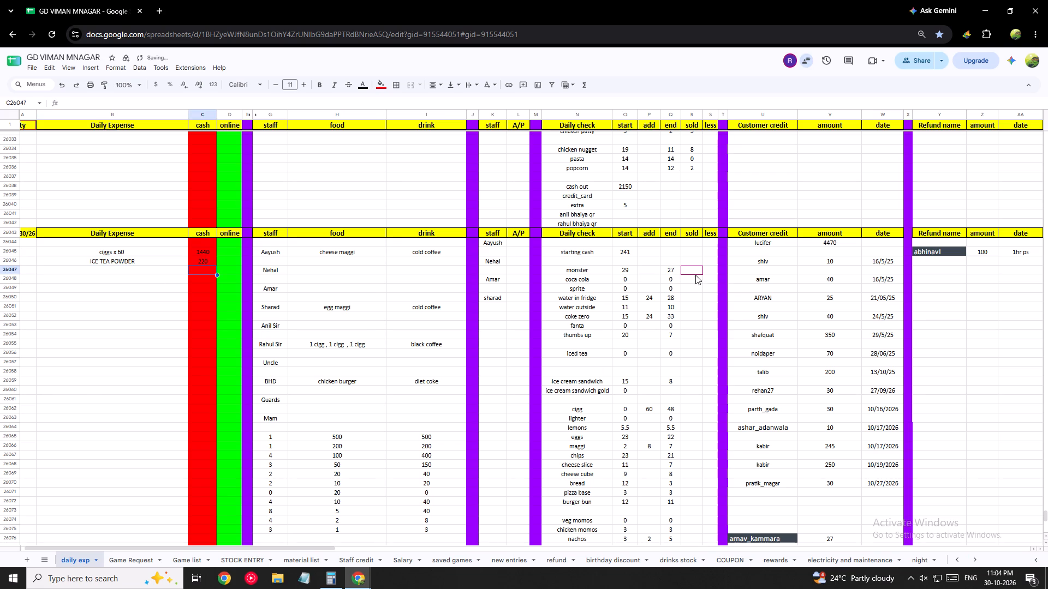
Enter a formula in today's monster sold cell that calculates start plus add minus end.
click(695, 273)
text(=s)
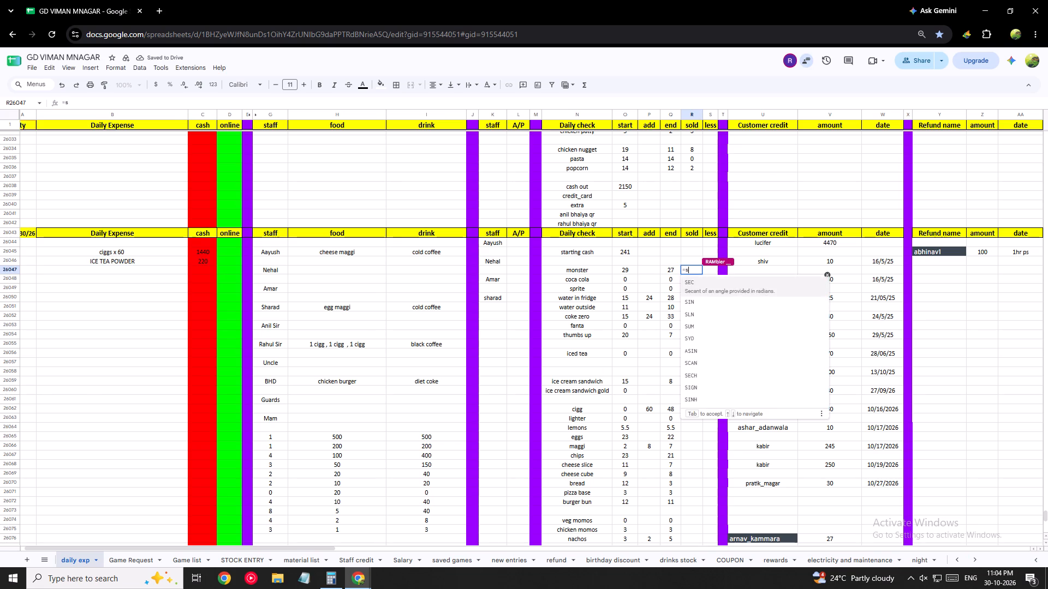
key(BackSpace)
key(Left)
key(Left)
key(Left)
key(plus)
key(Right)
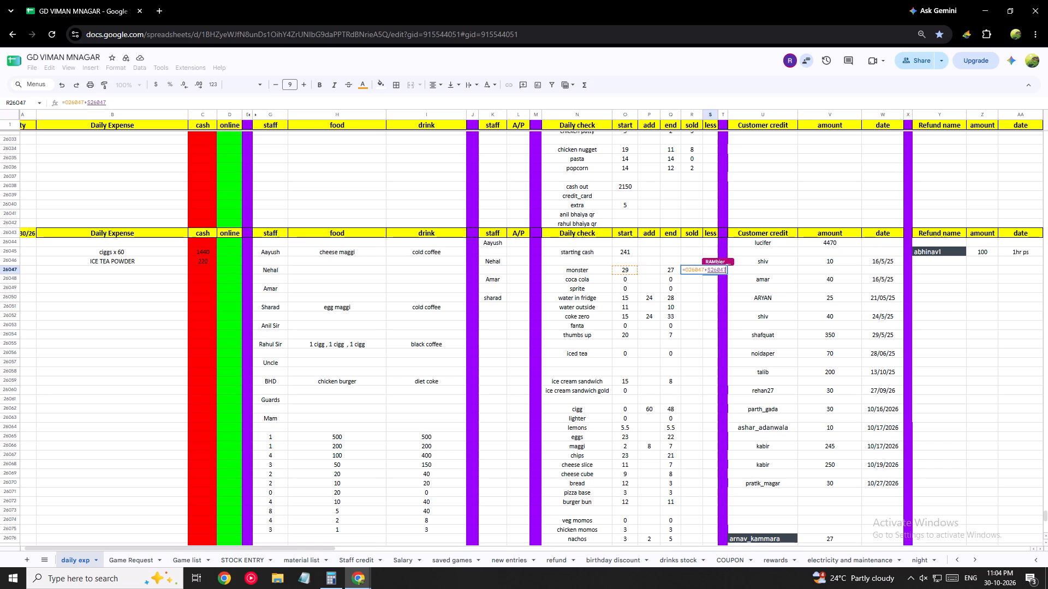
key(Left)
key(Left)
key(Left)
key(minus)
key(Right)
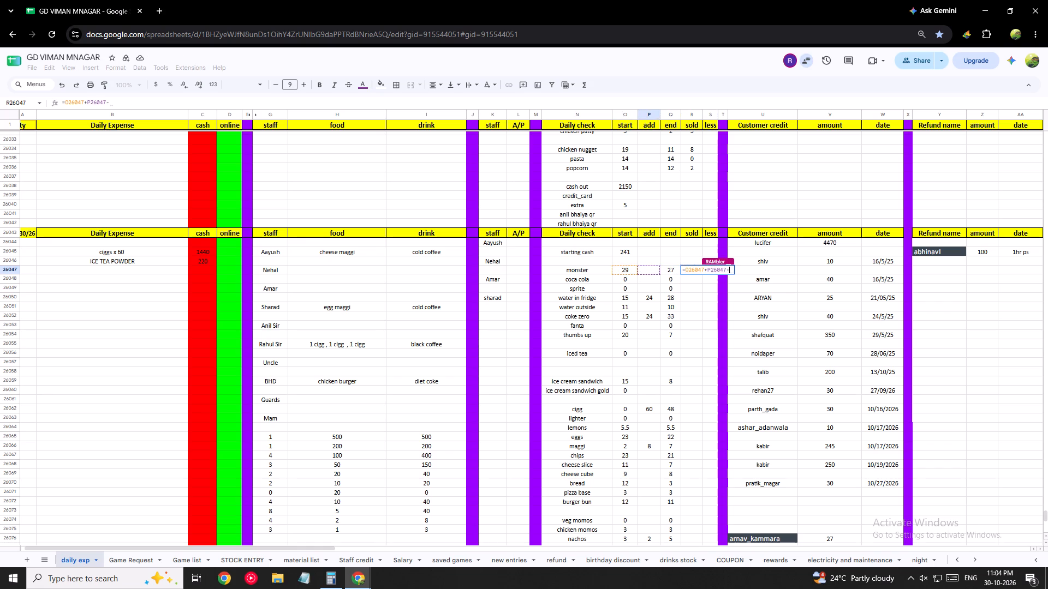
key(Left)
key(Left)
key(Return)
Fill the monster sold formula down today's stock list through the popcorn row.
click(694, 249)
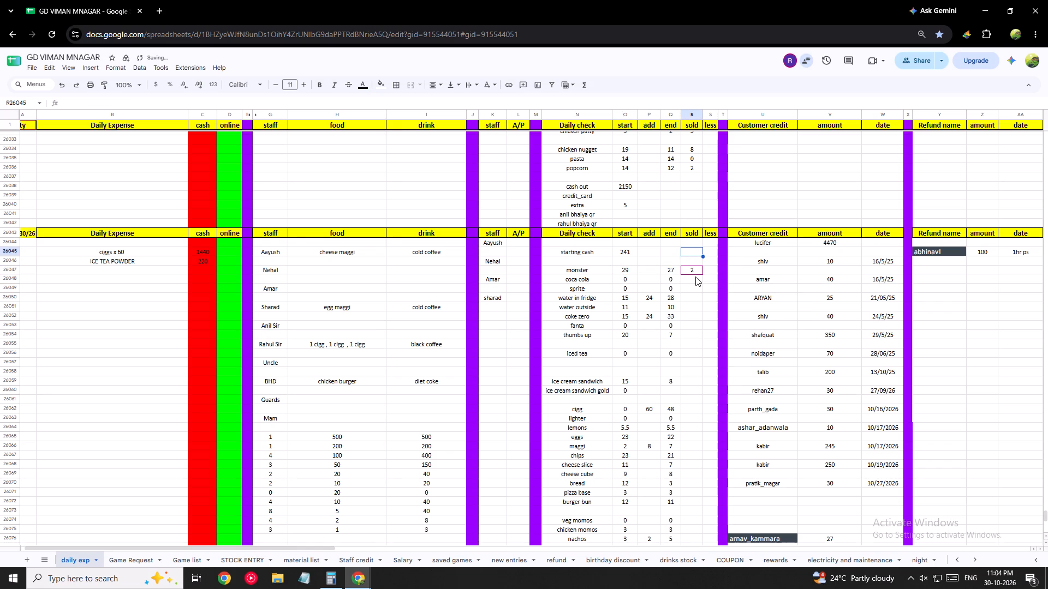
click(695, 269)
drag(702, 275, 699, 430)
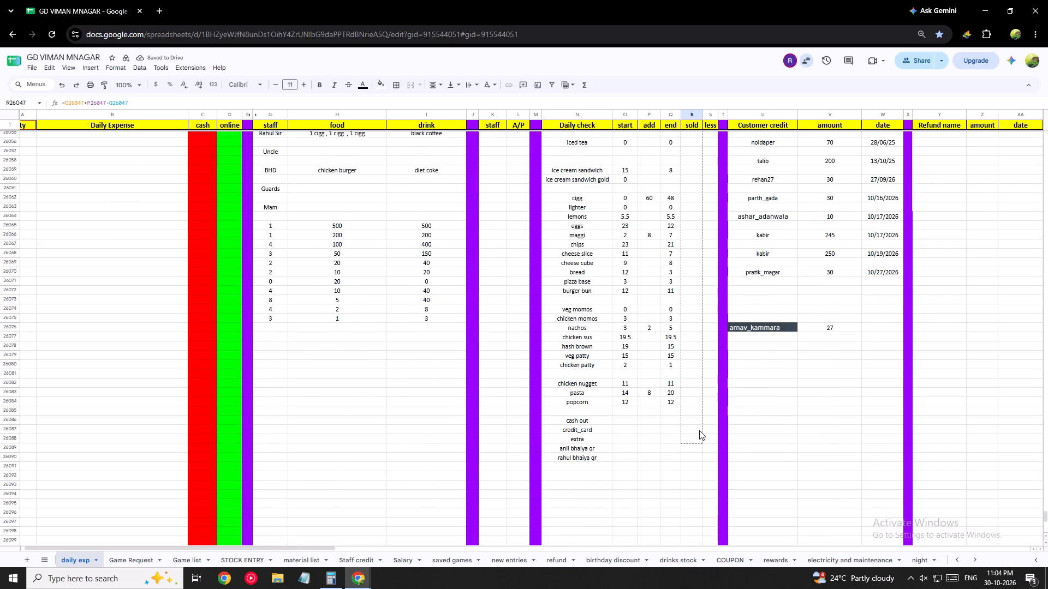
drag(699, 430, 694, 401)
click(651, 414)
Recheck the sum of today's cash count amounts and return to the empty expense row below ICE TEA POWDER.
scroll(885, 362, up, 4)
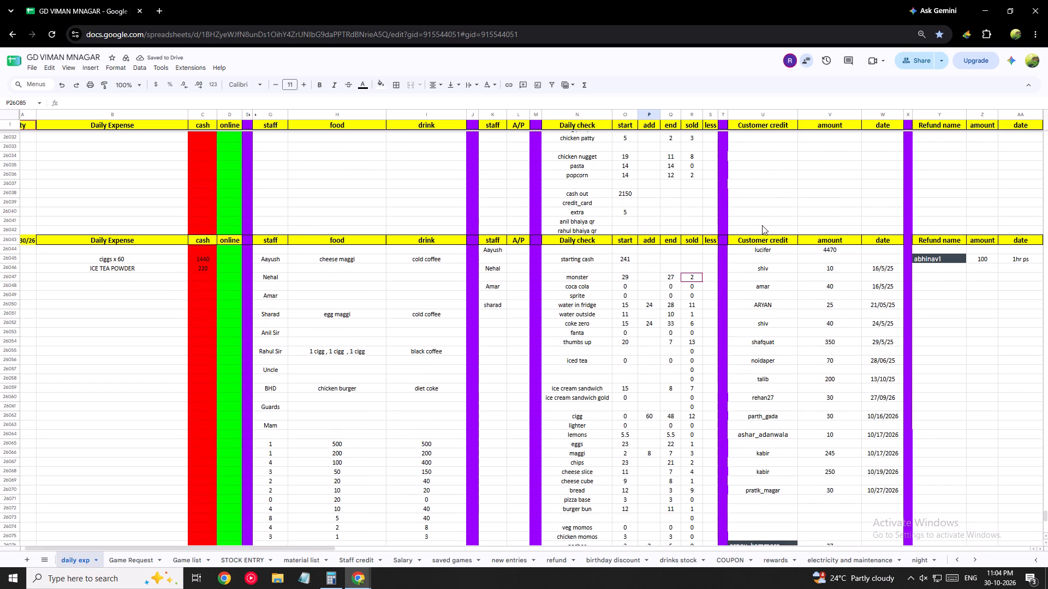
scroll(261, 326, up, 2)
scroll(261, 326, down, 4)
drag(412, 444, 426, 328)
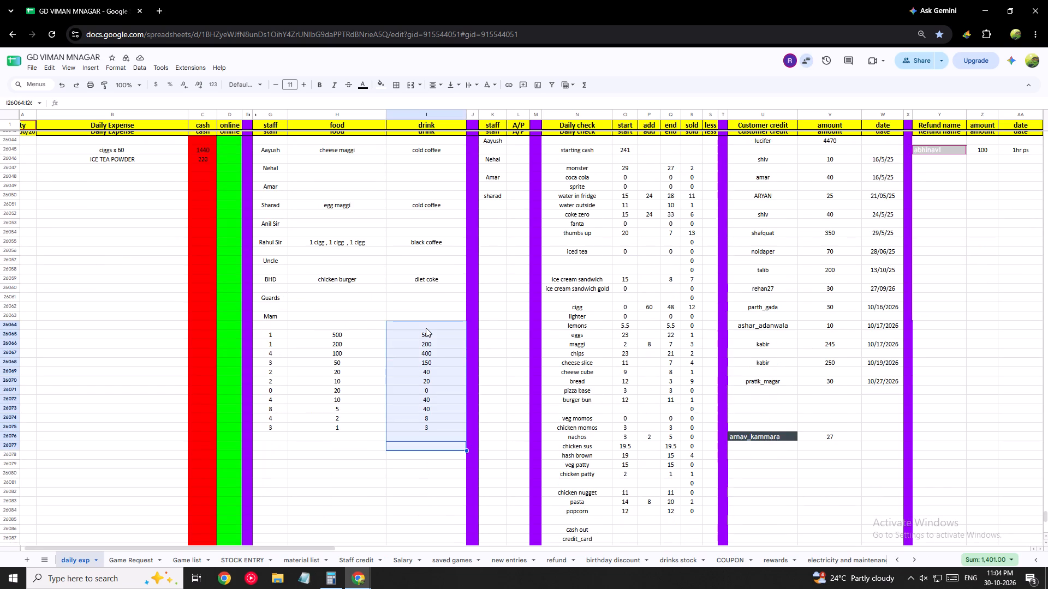
scroll(266, 250, up, 2)
click(160, 276)
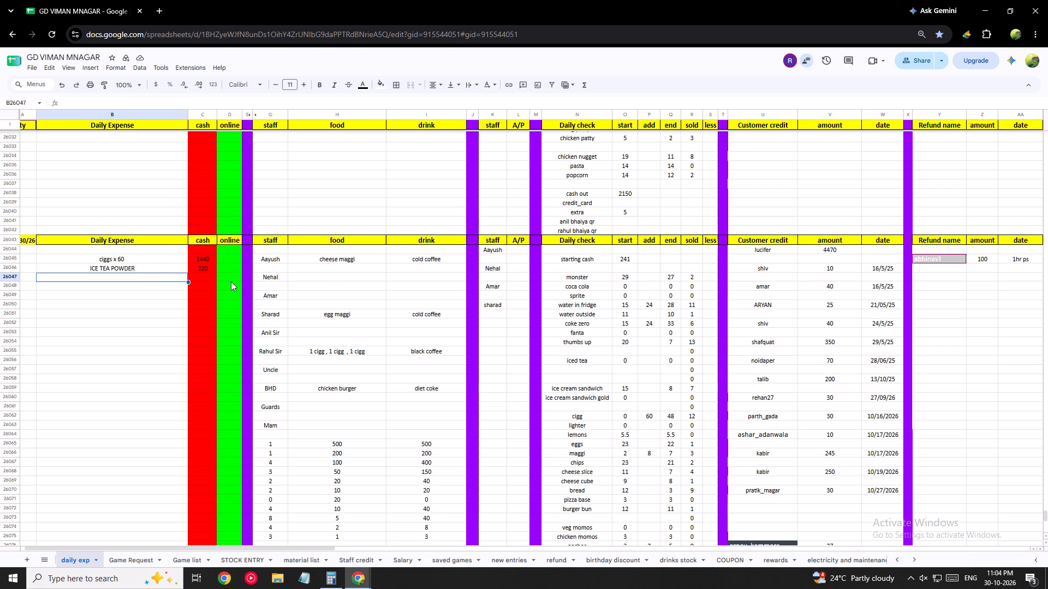
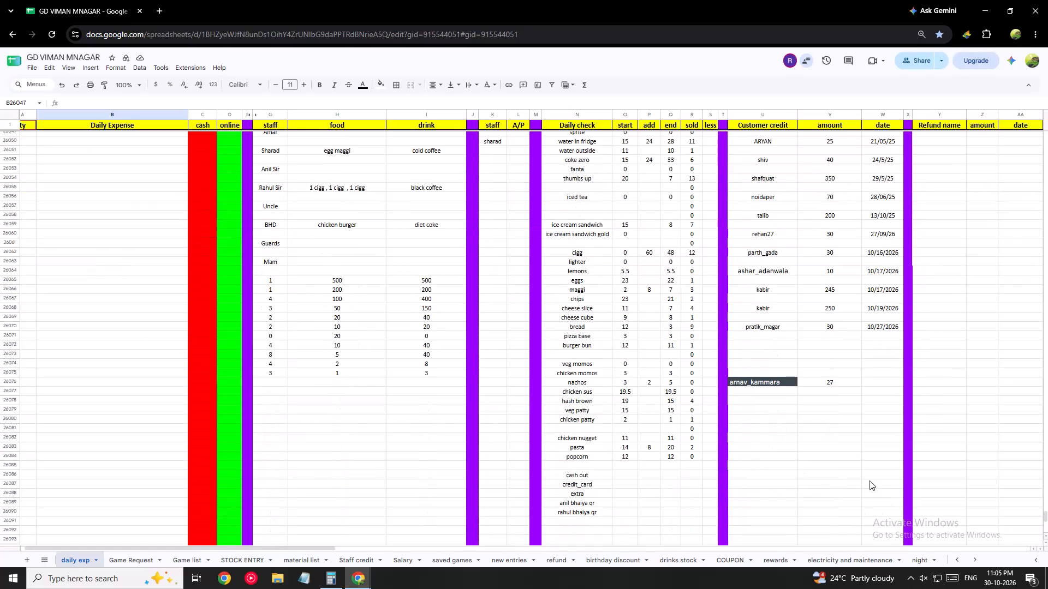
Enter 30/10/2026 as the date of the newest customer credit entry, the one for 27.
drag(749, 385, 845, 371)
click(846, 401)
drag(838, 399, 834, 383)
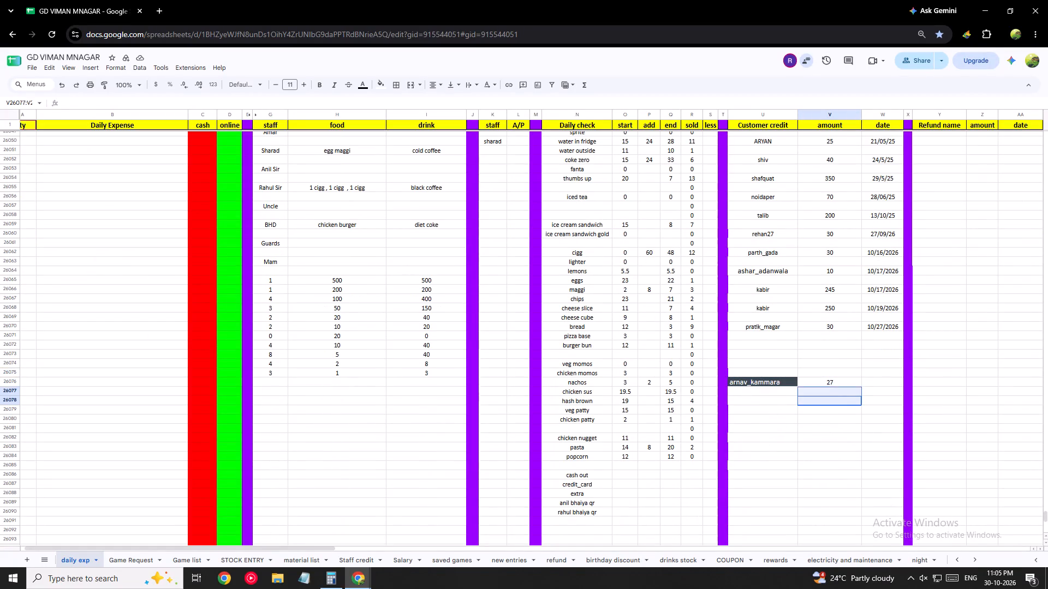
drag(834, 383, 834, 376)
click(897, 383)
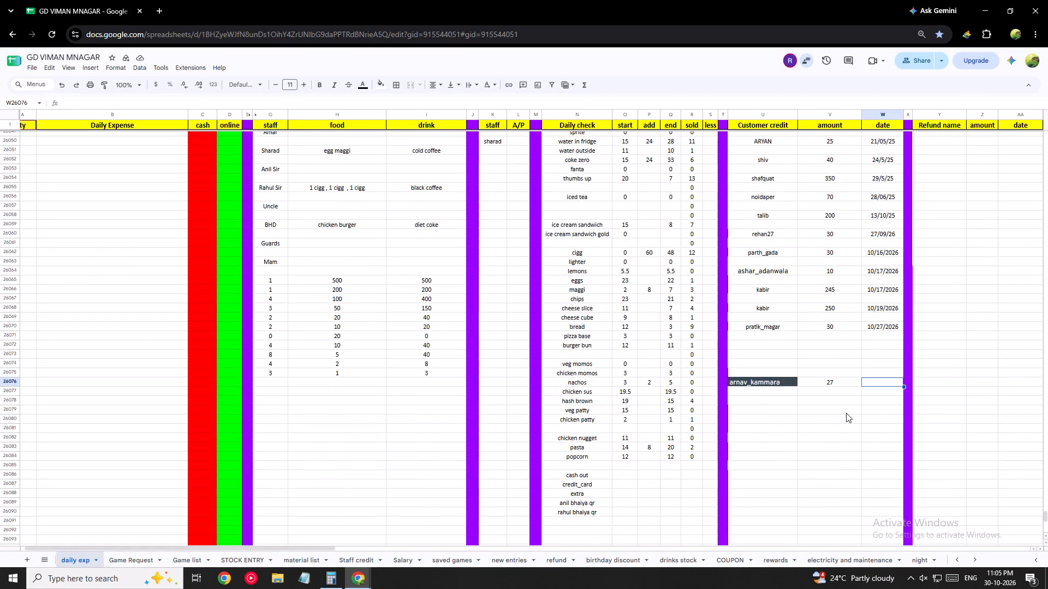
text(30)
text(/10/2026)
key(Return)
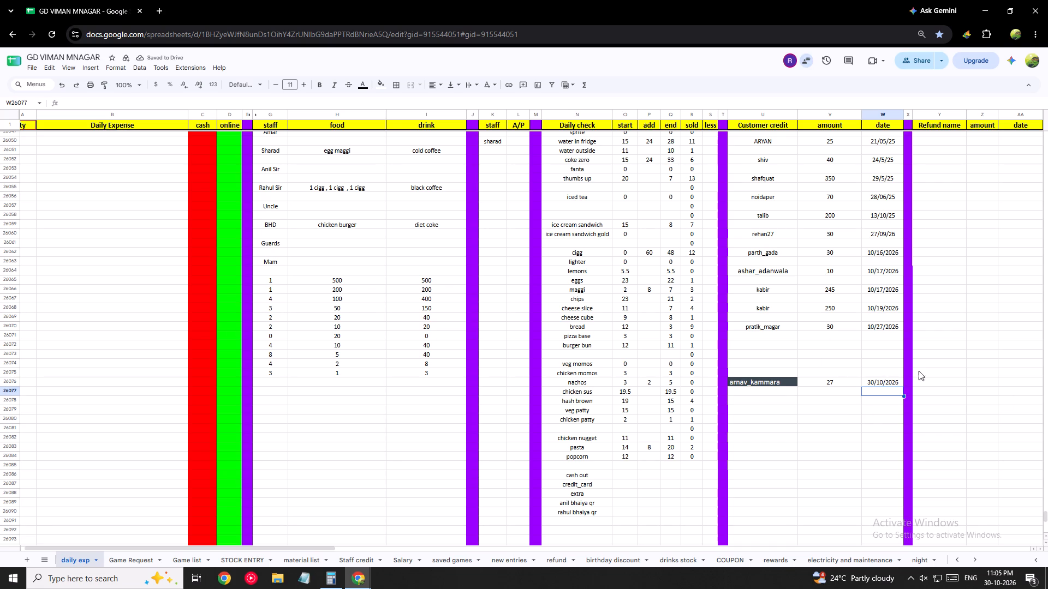
Copy the date cell of the previous customer credit onto the newest entry for 27 and set its date to 10/30/2026.
click(886, 381)
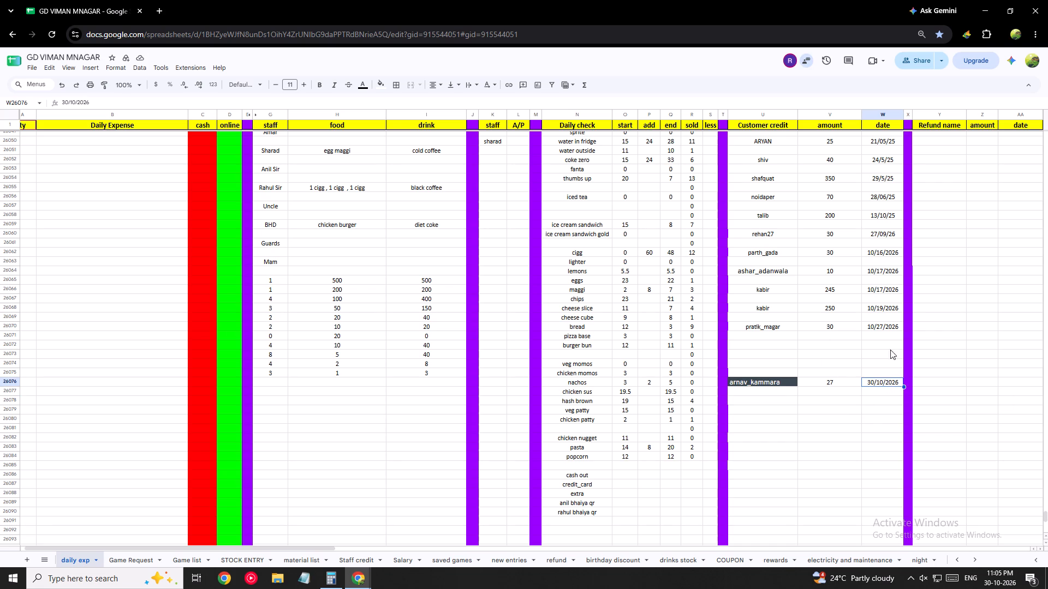
click(883, 324)
key(ctrl+c)
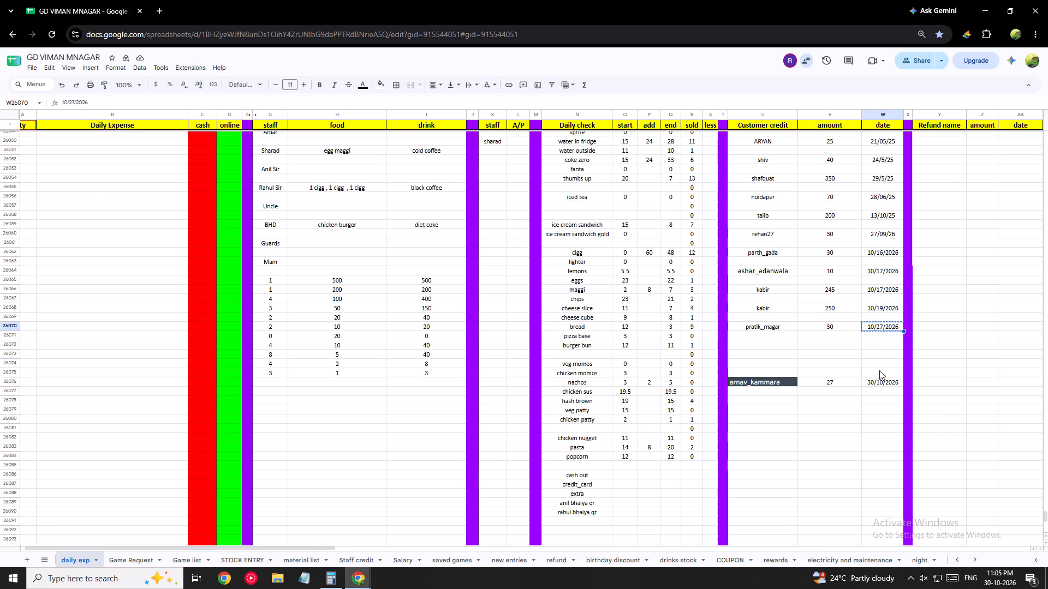
click(889, 382)
key(ctrl+v)
click(889, 382)
double_click(888, 383)
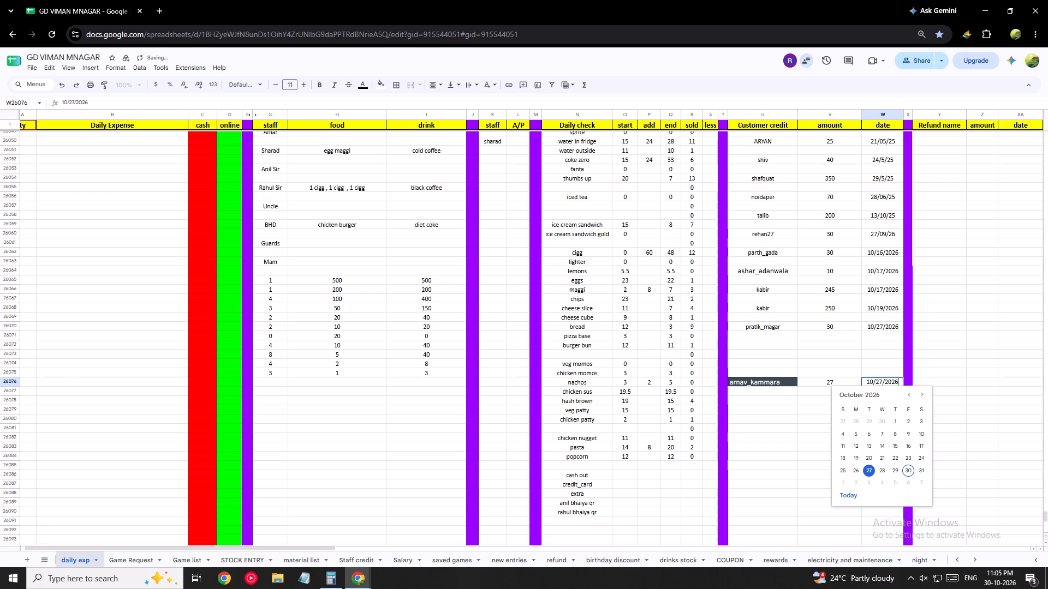
click(910, 469)
click(827, 395)
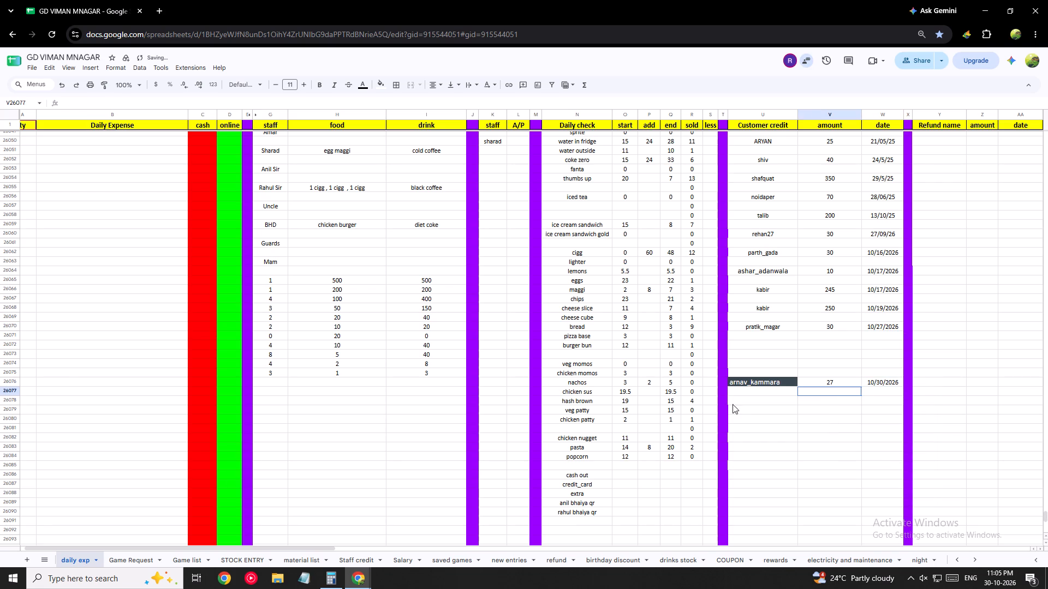
Check the sum of today's cash expenses for ciggs x 60 and ICE TEA POWDER.
scroll(725, 464, up, 3)
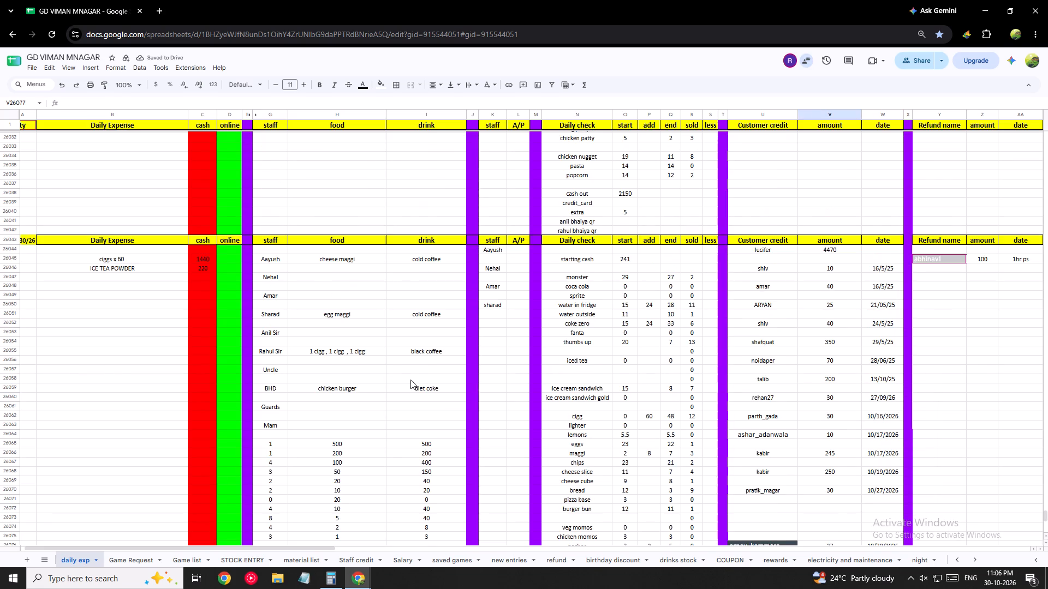
scroll(361, 363, up, 2)
drag(189, 395, 210, 368)
scroll(563, 471, down, 3)
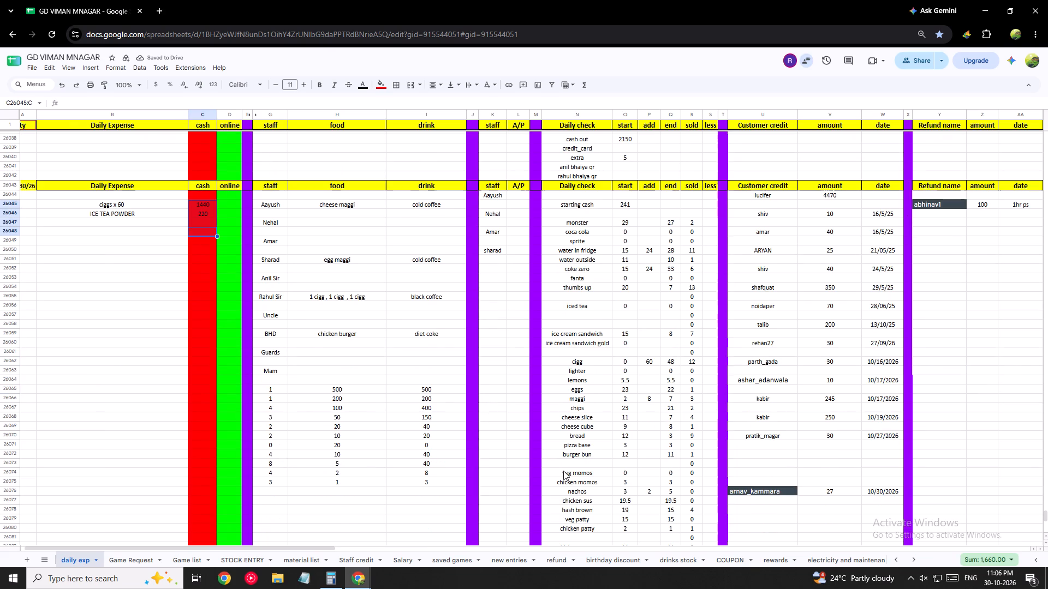
click(194, 265)
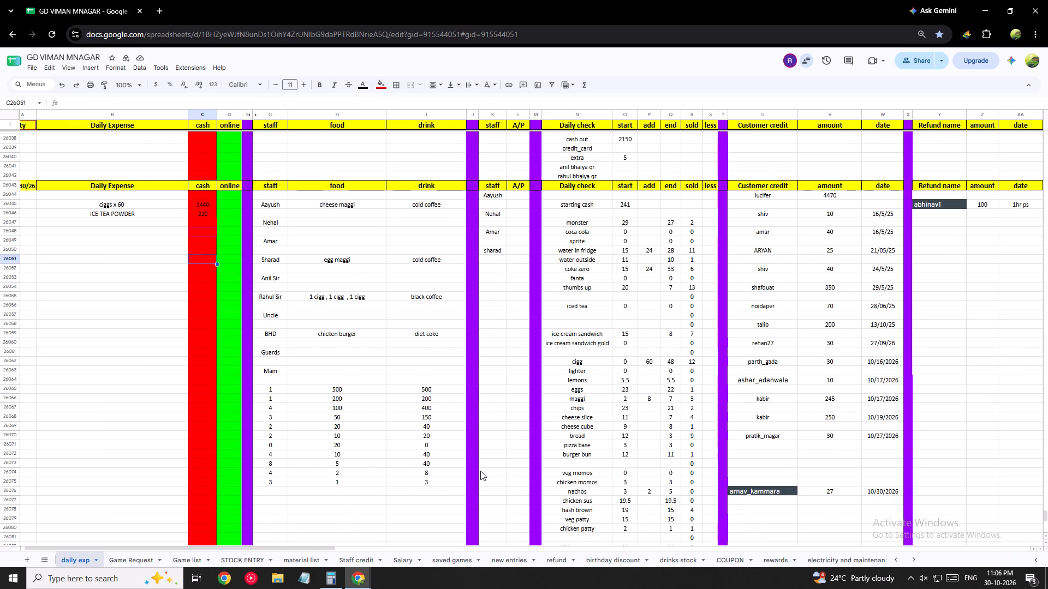
Check the sum of today's cash count amounts and review today's block in the sheet.
scroll(481, 471, down, 2)
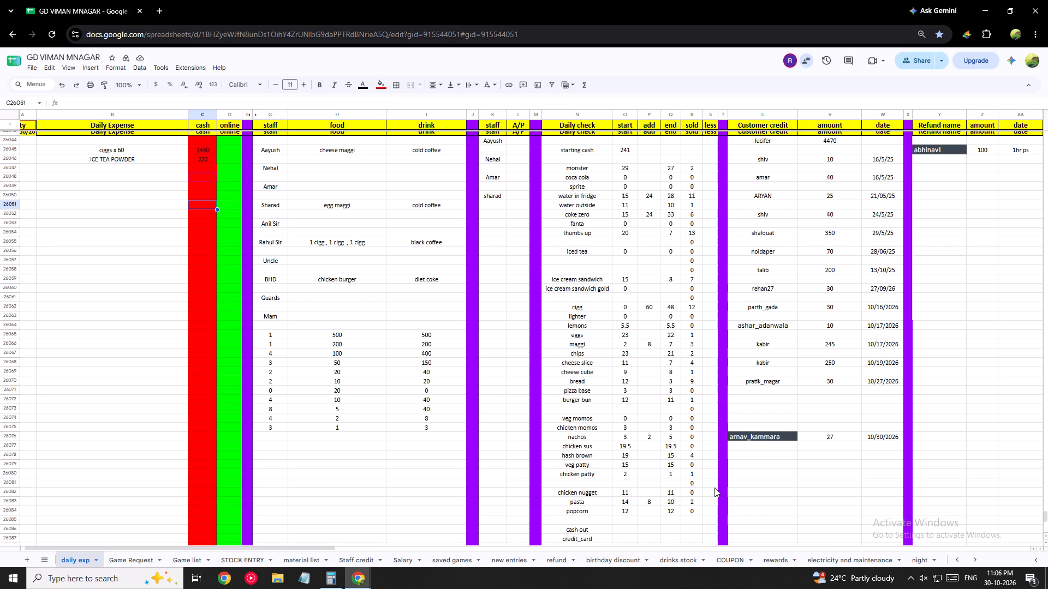
scroll(710, 490, up, 2)
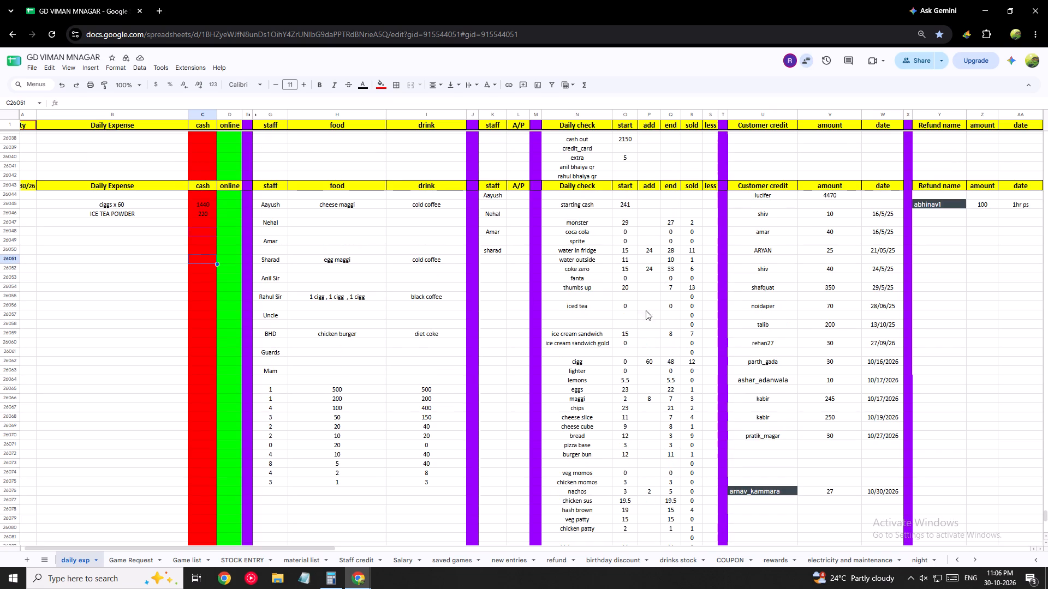
scroll(502, 387, down, 2)
drag(433, 386, 453, 274)
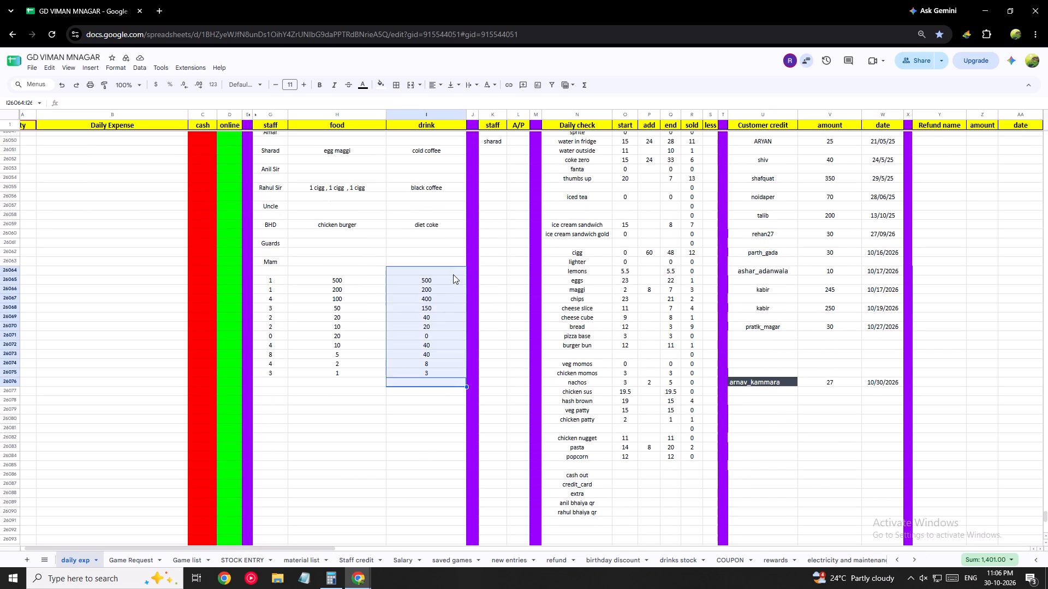
click(416, 396)
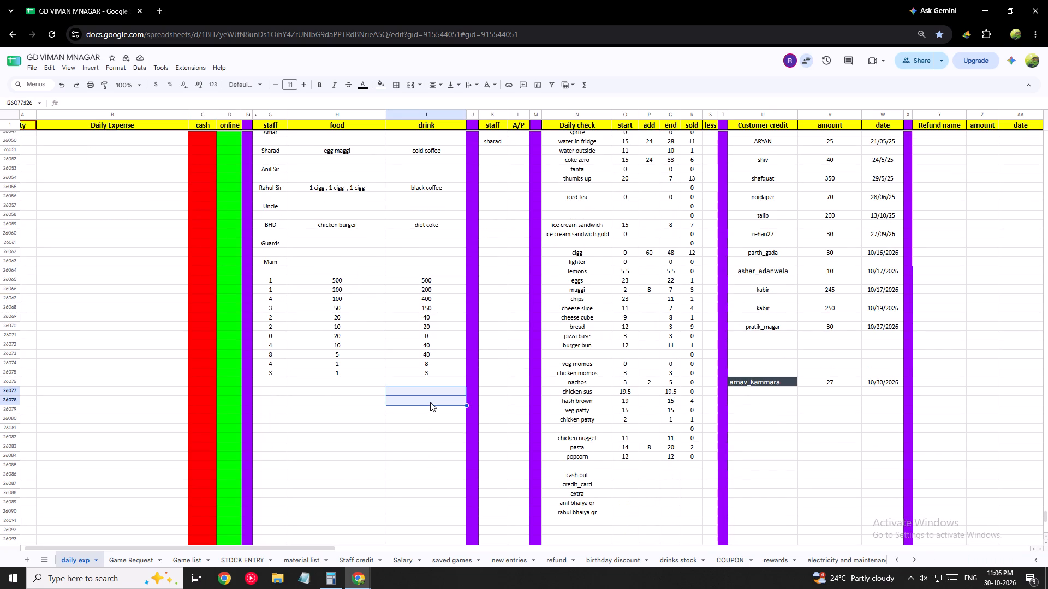
click(398, 451)
scroll(388, 425, up, 2)
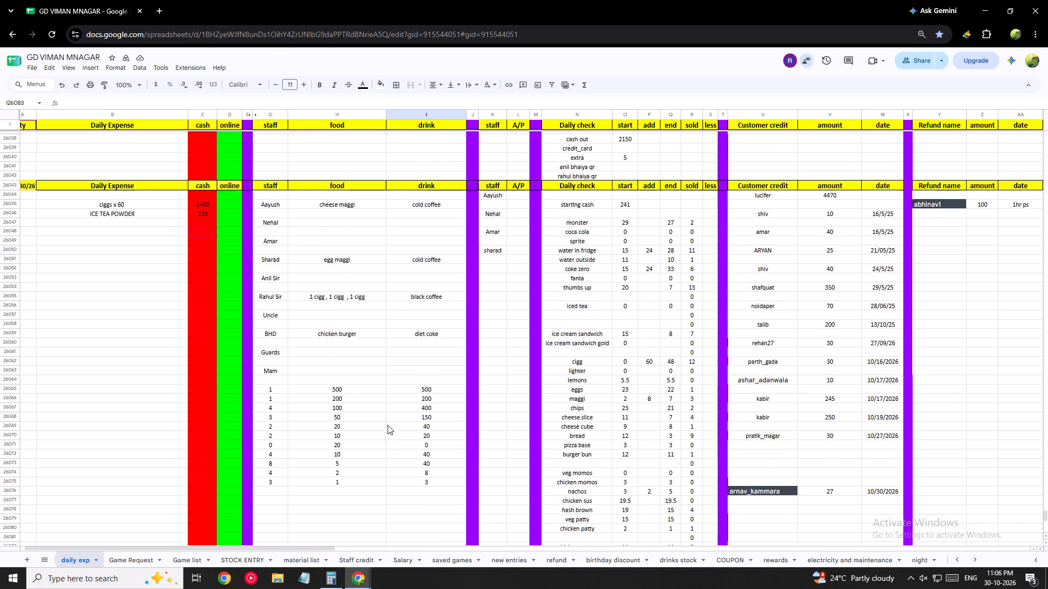
scroll(388, 425, up, 1)
scroll(542, 364, down, 2)
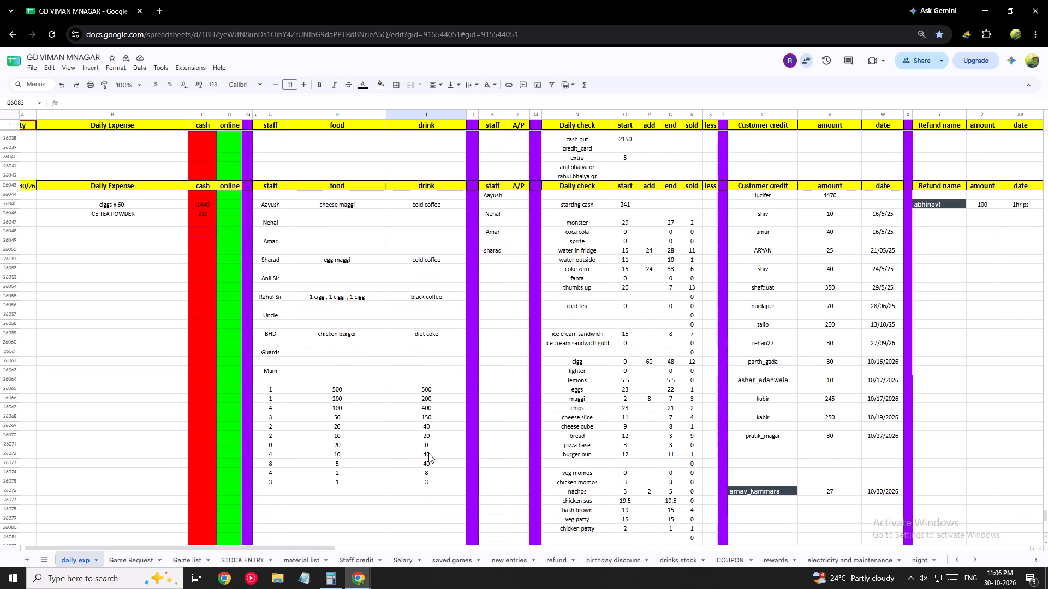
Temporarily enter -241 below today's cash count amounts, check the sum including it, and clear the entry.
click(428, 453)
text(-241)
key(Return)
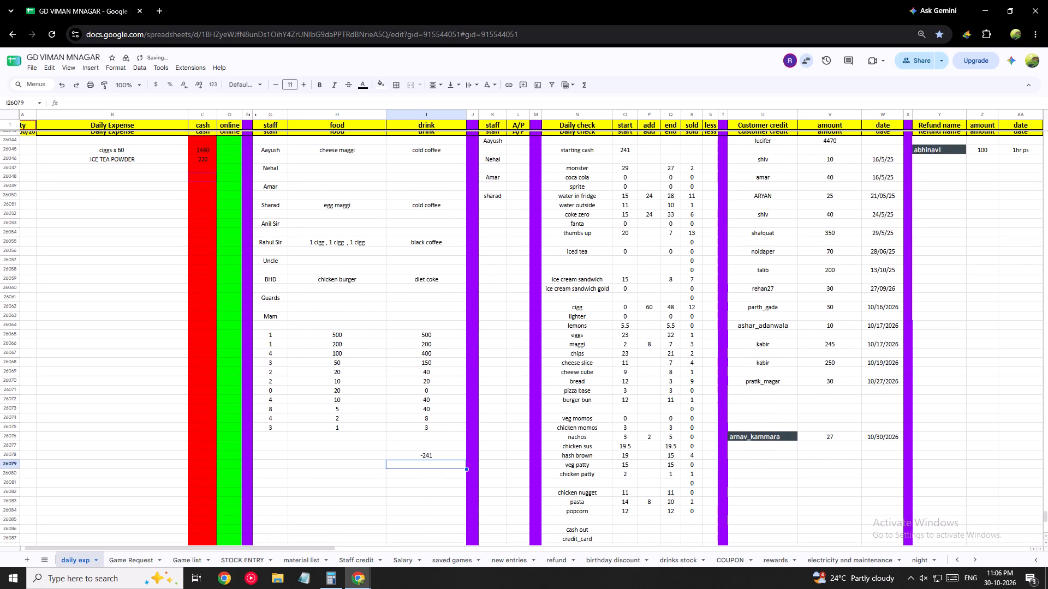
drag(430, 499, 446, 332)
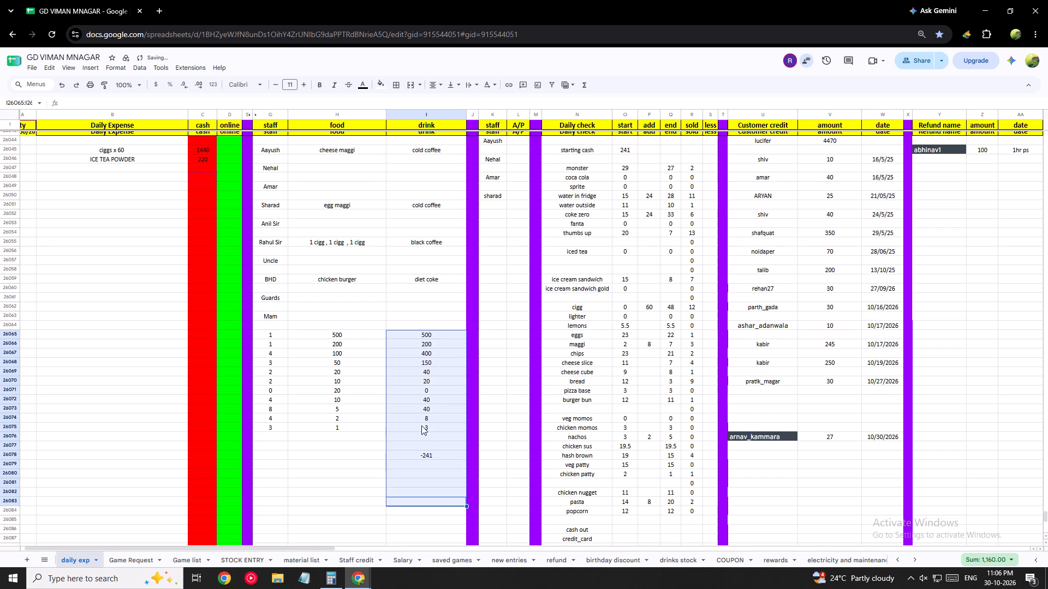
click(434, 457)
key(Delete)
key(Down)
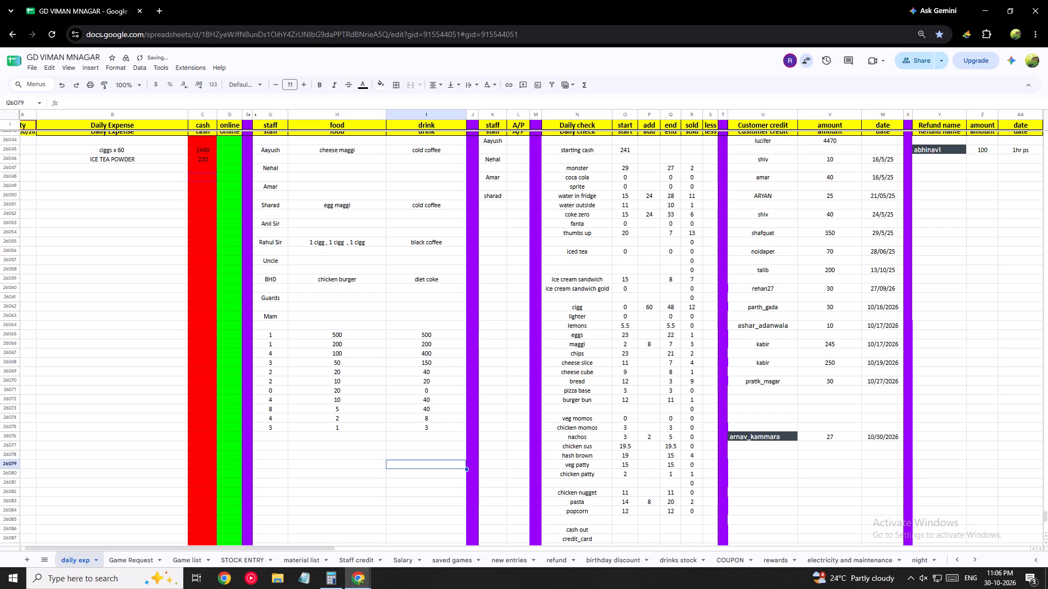
Check the sum of today's cash count amounts for the 500, 200, 100 and 50 denominations.
key(Up)
key(Up)
key(Up)
key(Up)
key(Up)
key(Up)
key(Up)
key(Up)
key(Up)
key(Up)
key(Up)
key(Up)
key(Up)
key(Up)
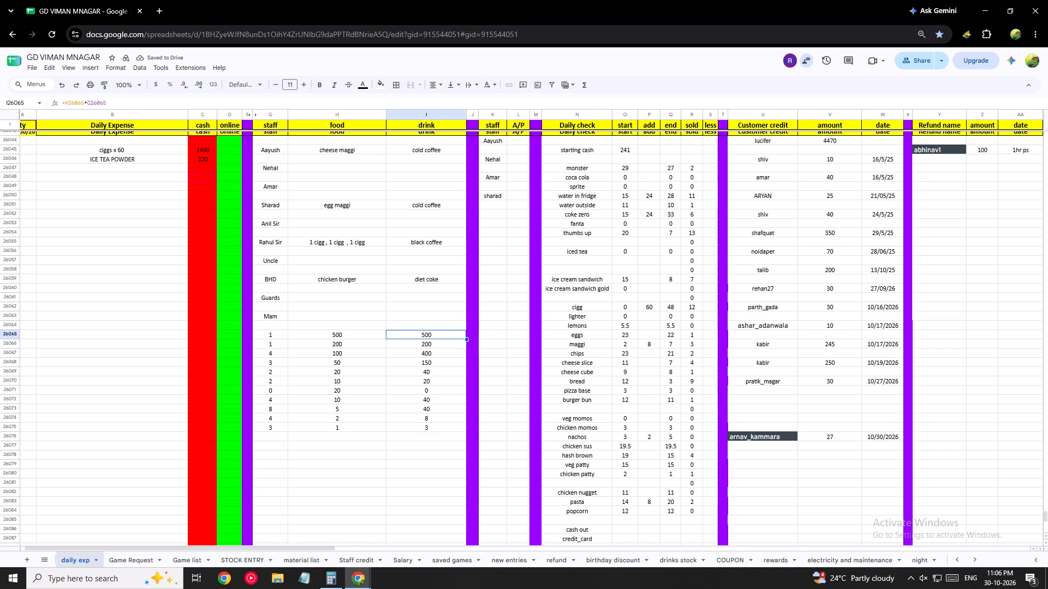
key(Up)
key(shift+Down)
key(shift+Down)
key(shift+Down)
key(shift+Down)
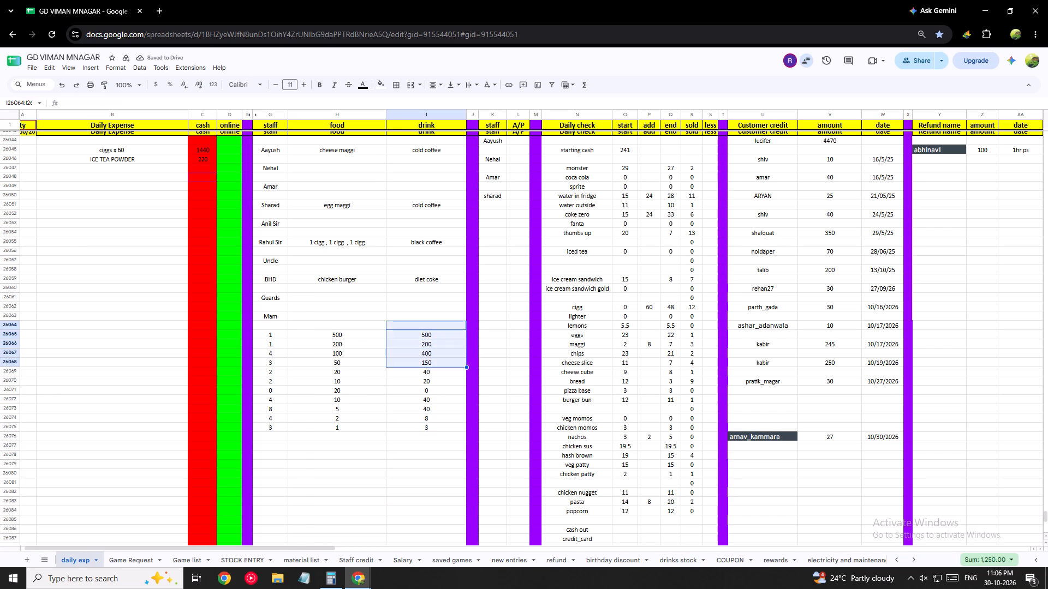
key(Up)
key(Up)
key(Down)
key(Down)
key(Up)
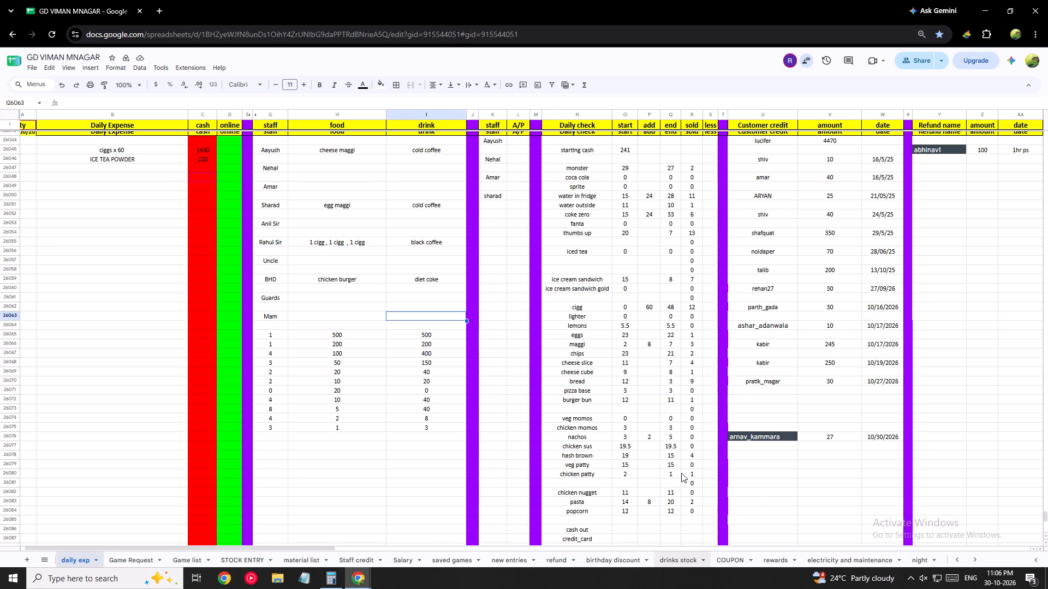
Select today's empty cash out cell in the start column and switch to Calculator with a cleared display.
scroll(665, 504, down, 3)
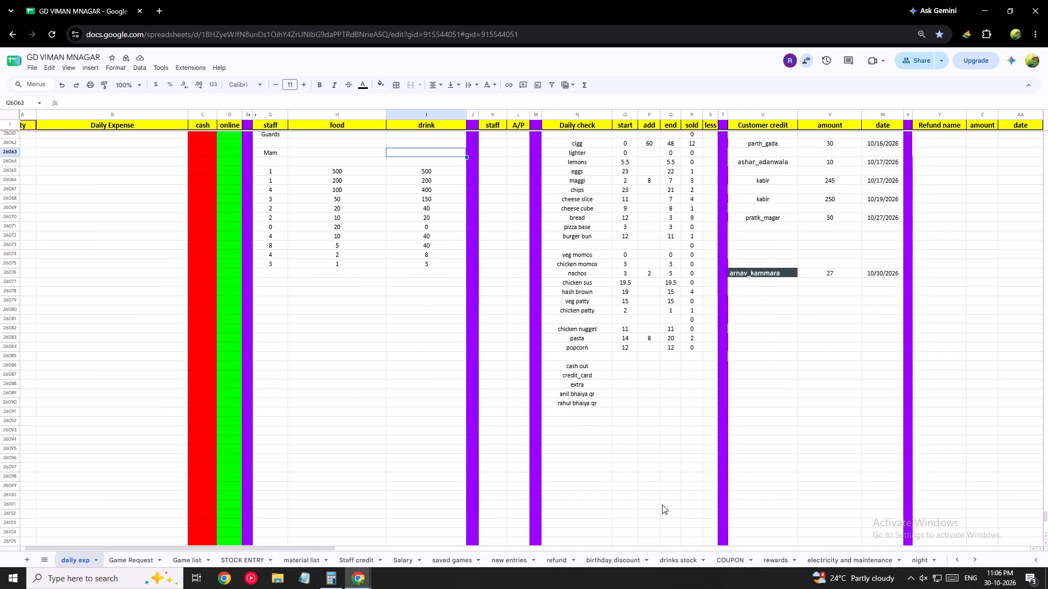
click(610, 369)
click(635, 368)
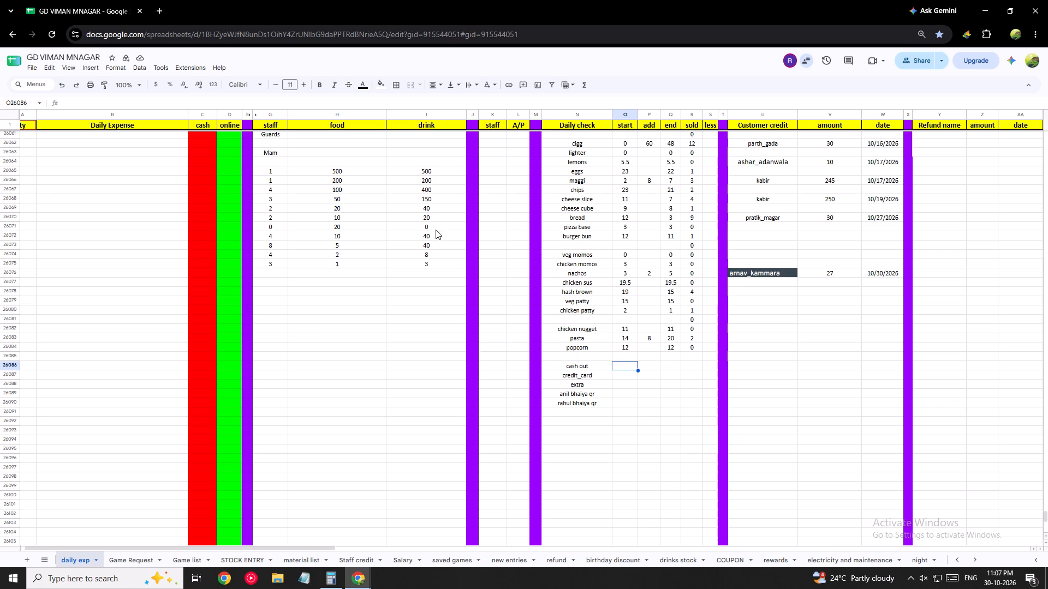
click(323, 585)
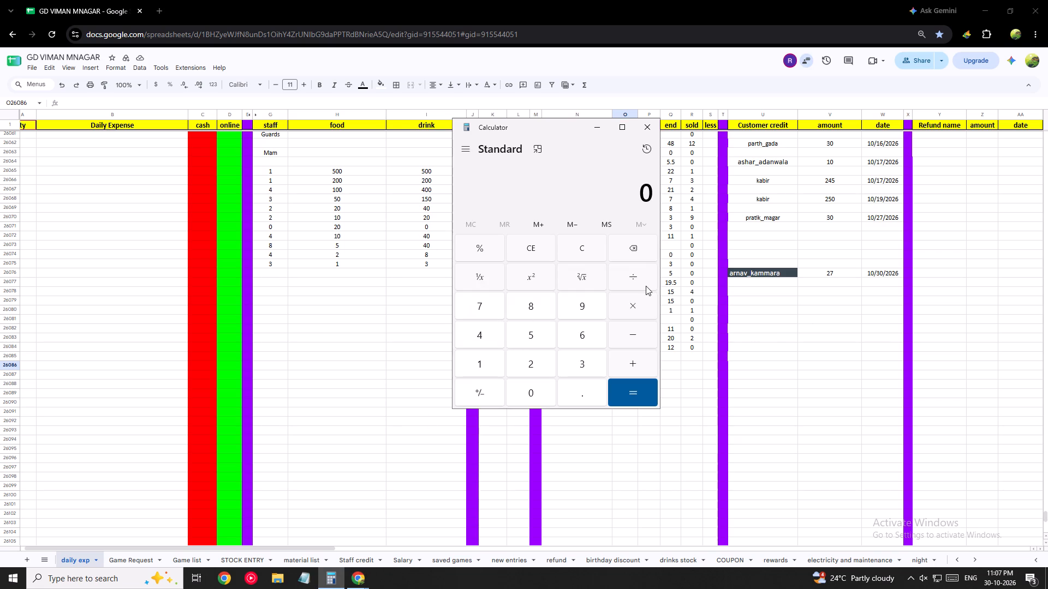
click(600, 254)
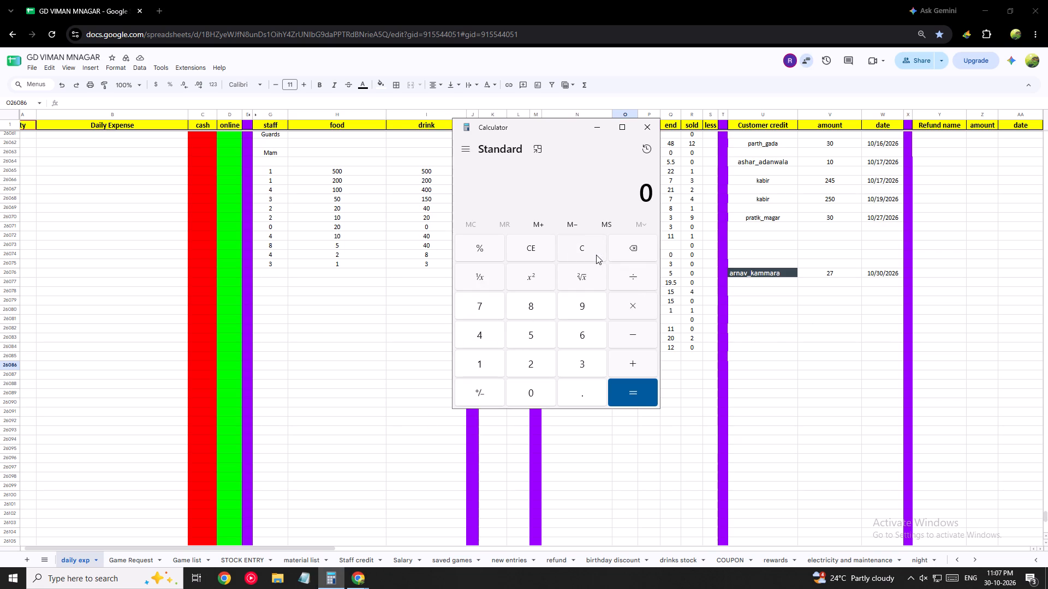
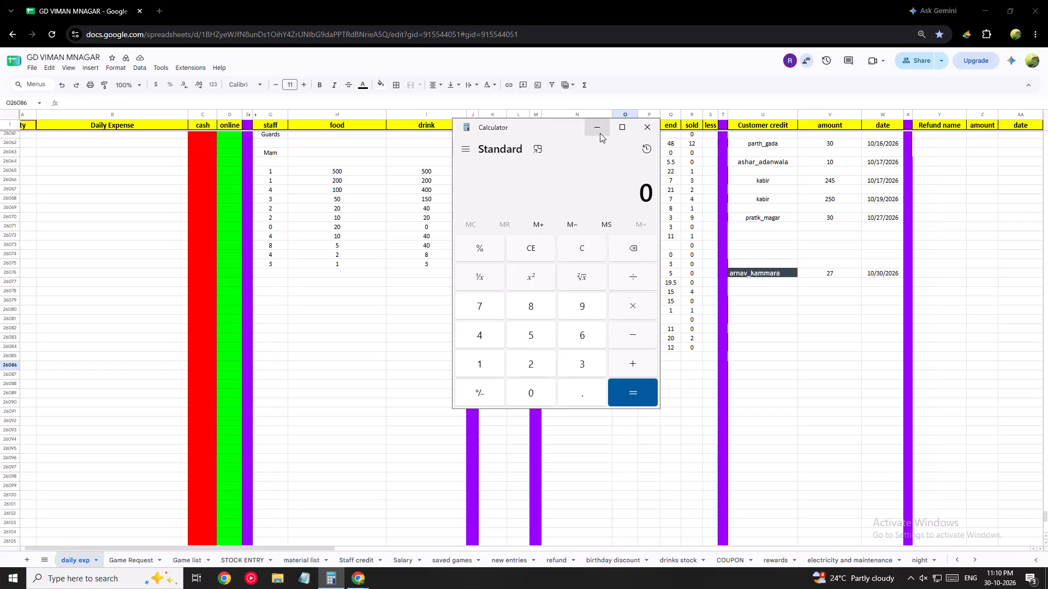
Minimize Calculator and return to the daily exp sheet with today's cash out block in view.
click(600, 132)
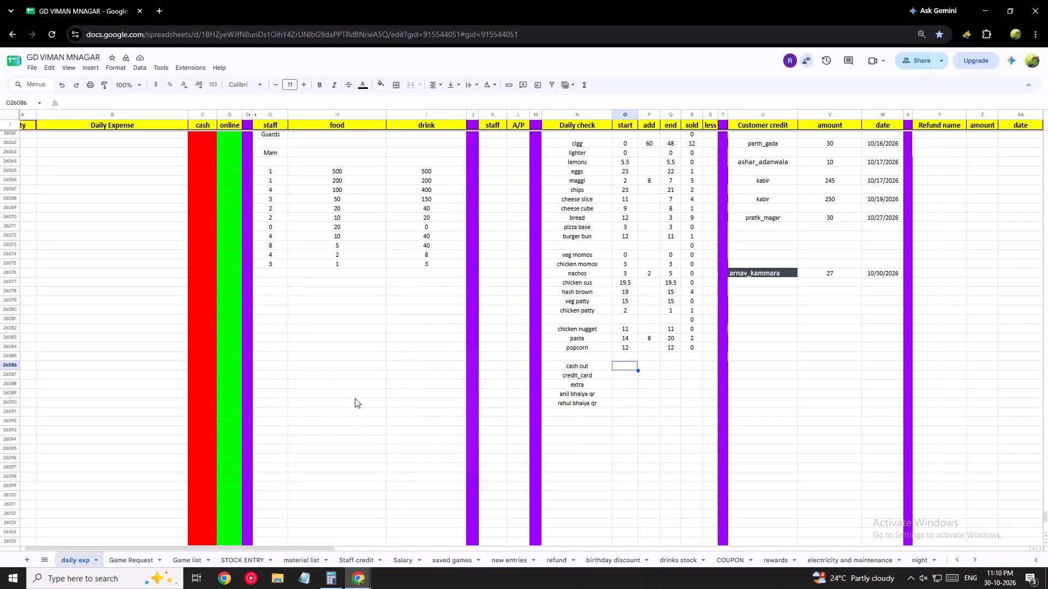
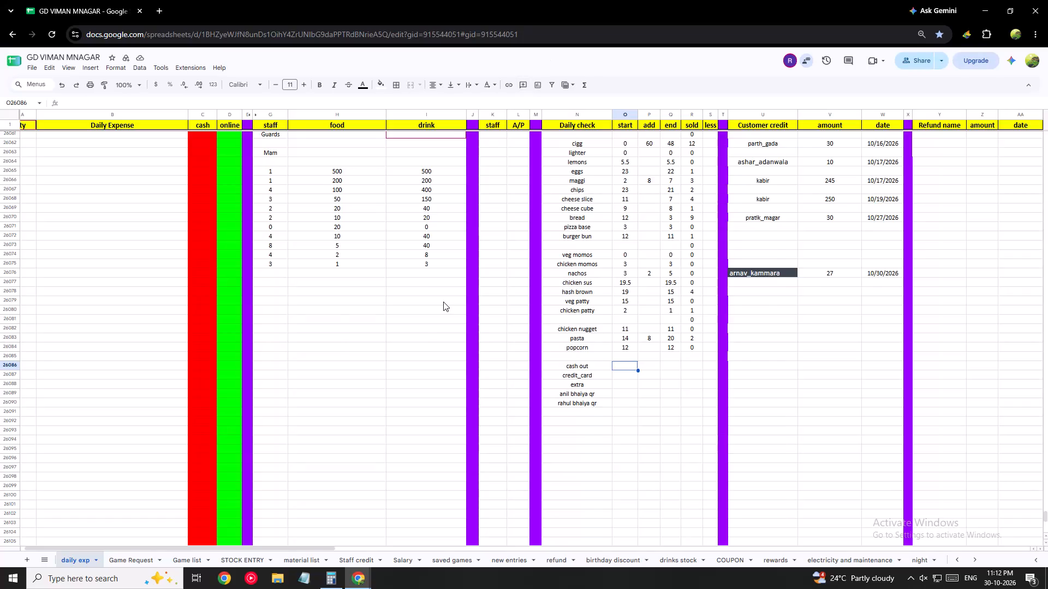
Record 8 tea as the drink for Guards in today's staff food and drink block.
scroll(443, 302, up, 2)
click(428, 241)
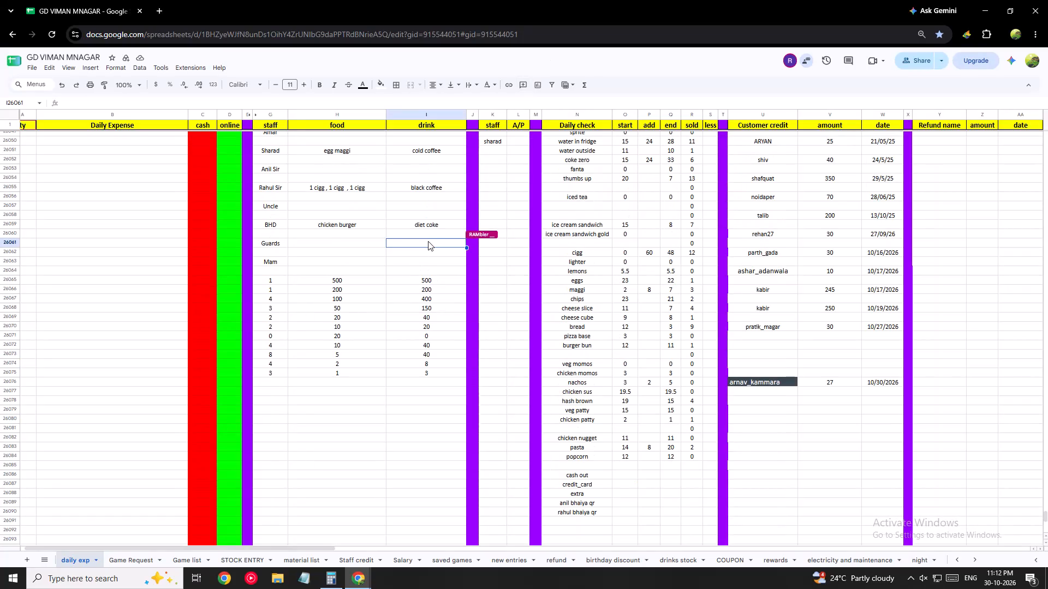
text(8 tea)
key(Return)
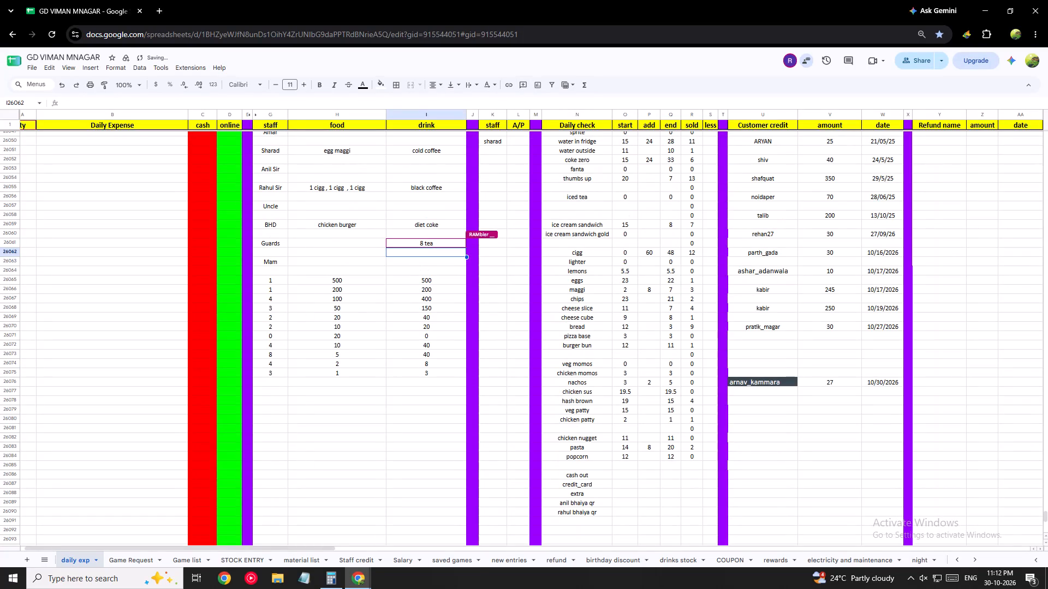
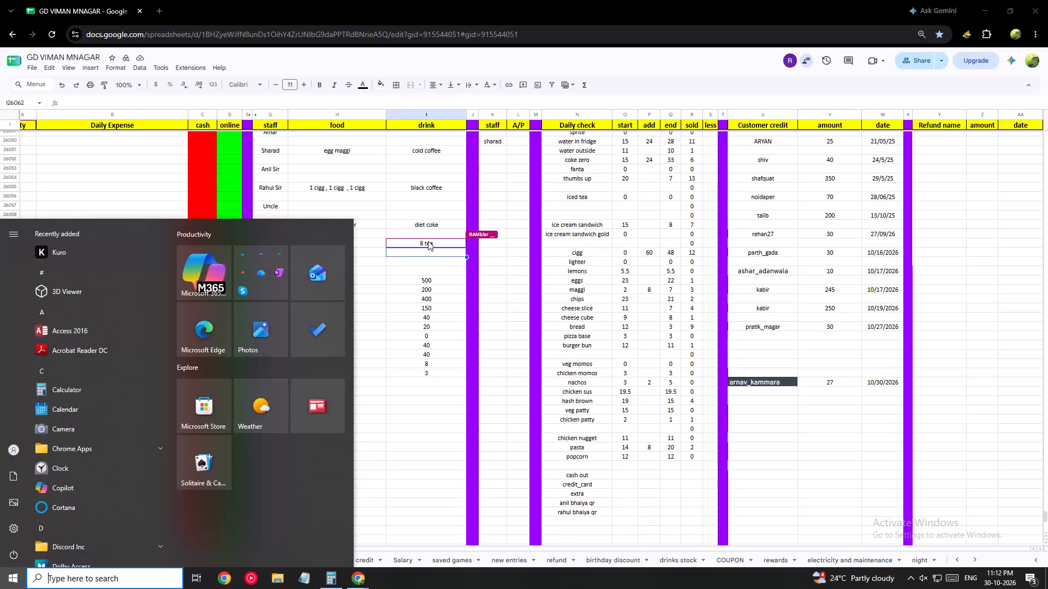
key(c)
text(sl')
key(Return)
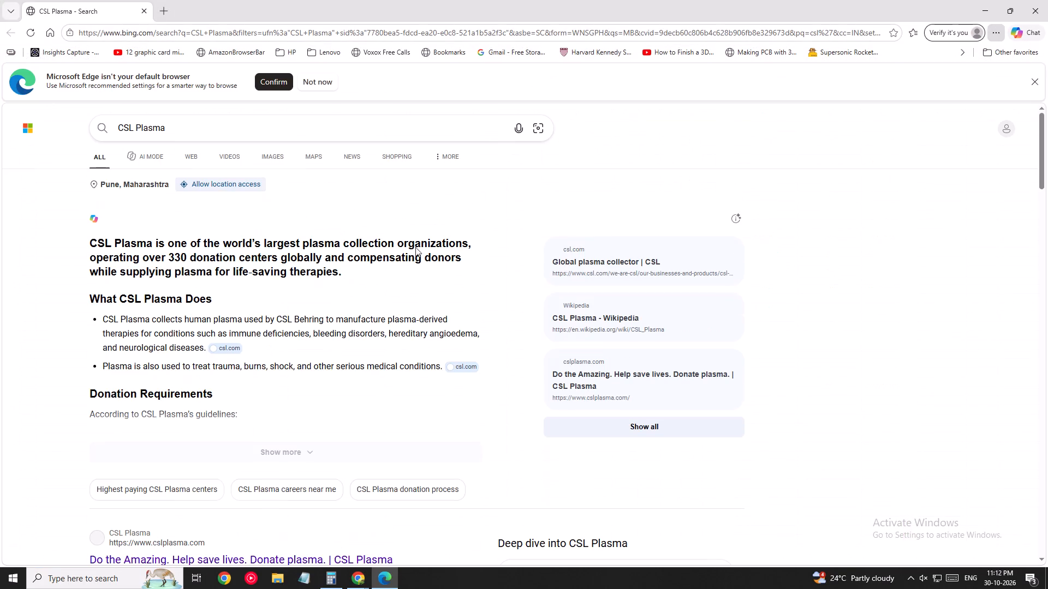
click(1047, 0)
Switch to Calculator and work out 135 minus 10 minus 60.
click(319, 579)
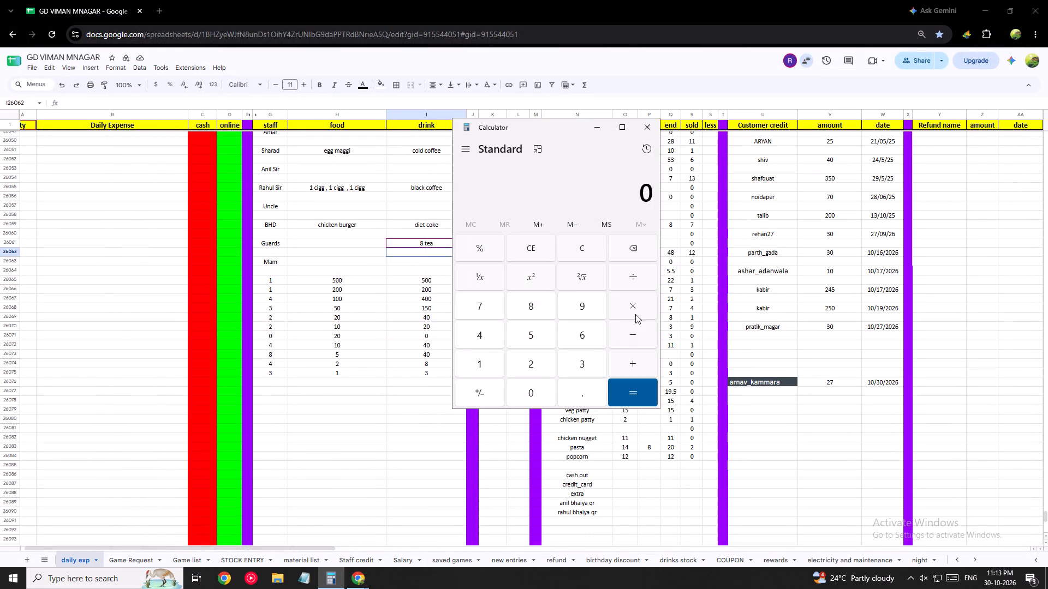
drag(475, 363, 481, 361)
click(578, 359)
click(537, 335)
click(628, 331)
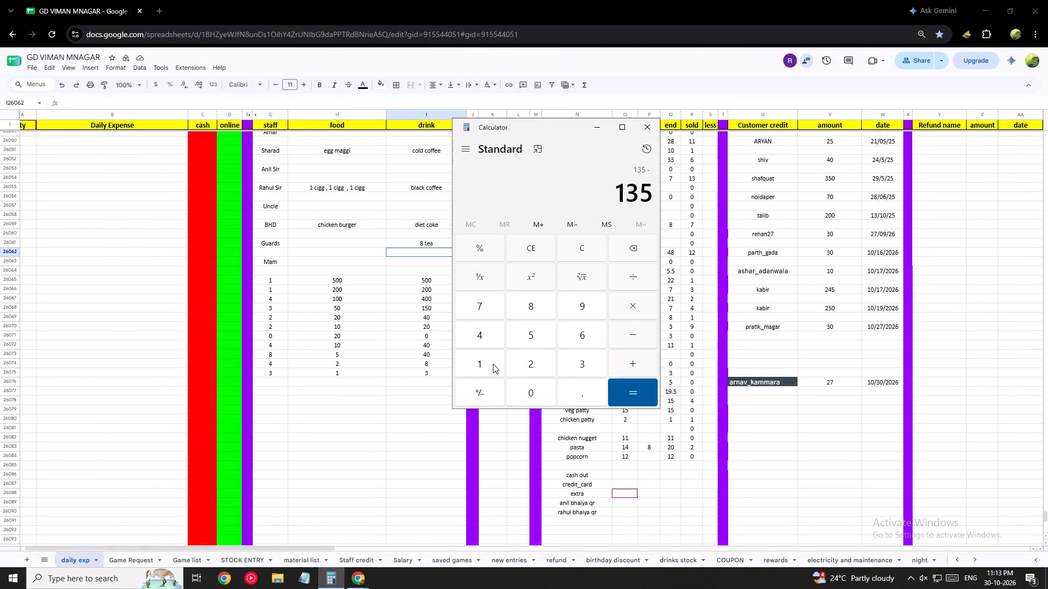
click(484, 364)
click(527, 395)
click(643, 335)
click(582, 338)
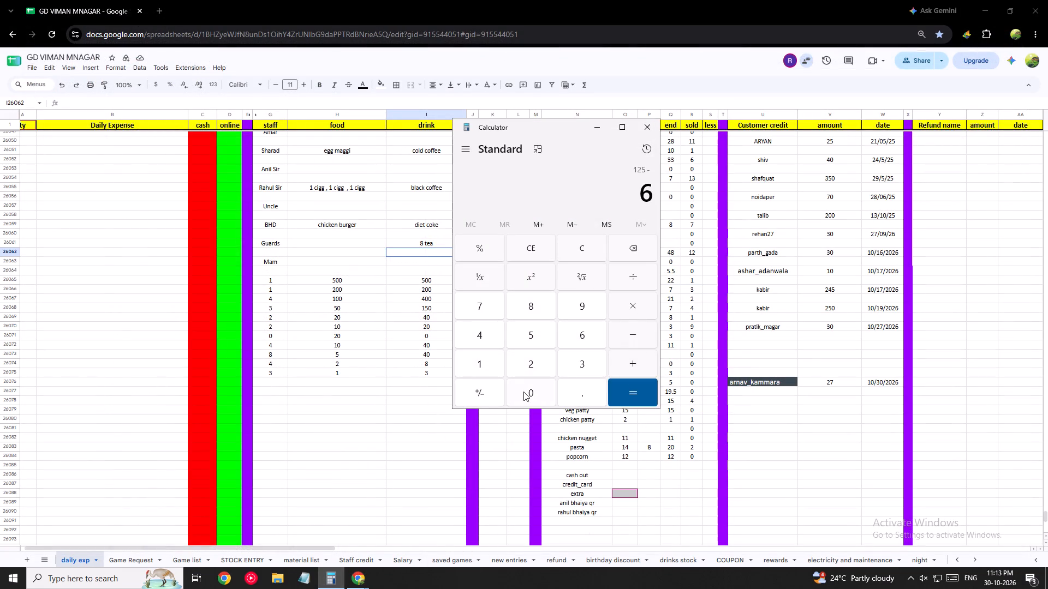
click(523, 392)
click(626, 386)
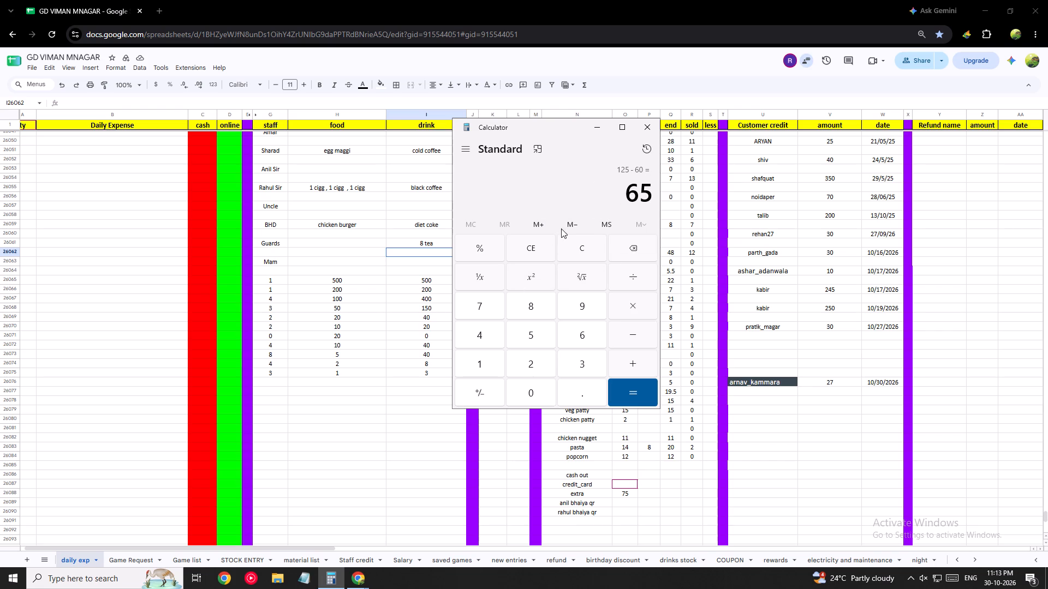
Clear the calculation, work out 135 minus 70 as a recheck, and close Calculator.
triple_click(586, 256)
click(496, 362)
click(587, 363)
click(533, 339)
click(638, 335)
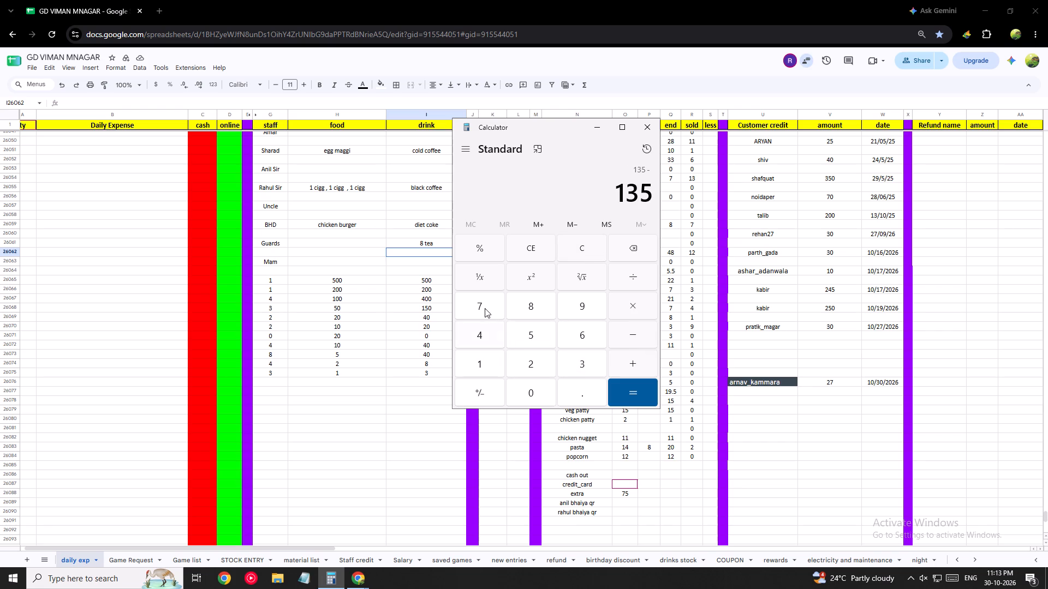
click(485, 308)
drag(526, 398, 534, 395)
click(641, 391)
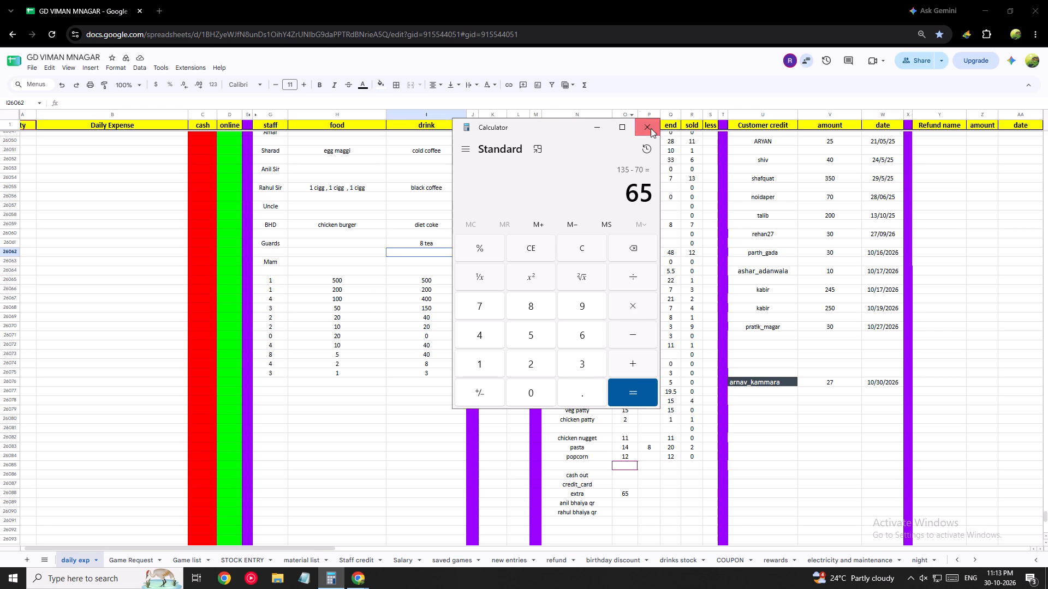
click(651, 128)
Record 1250 as the cash out amount in today's Daily check block.
scroll(631, 425, down, 2)
click(631, 374)
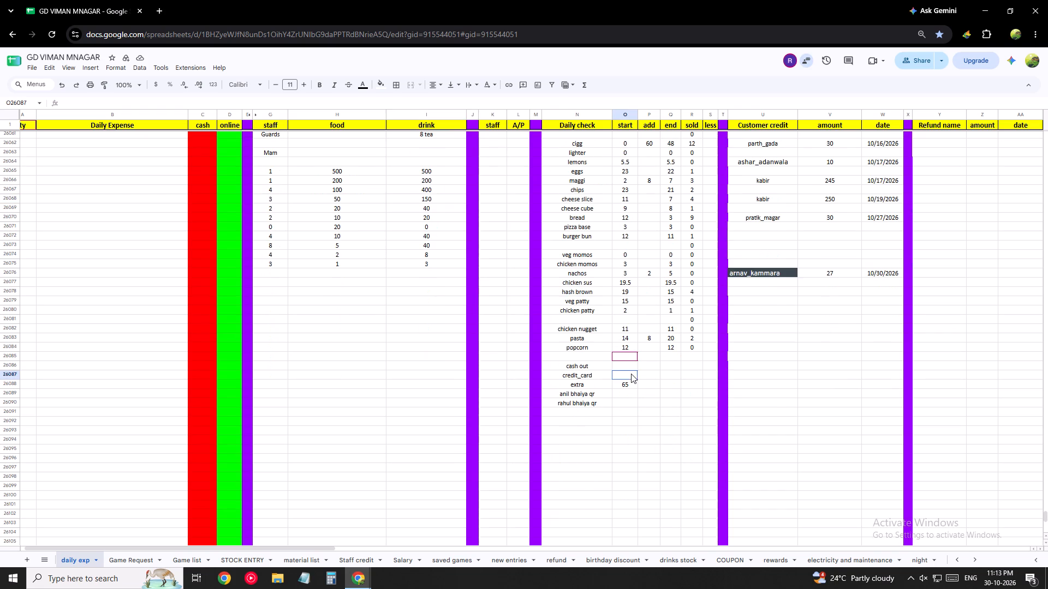
click(625, 370)
text(1250)
key(Return)
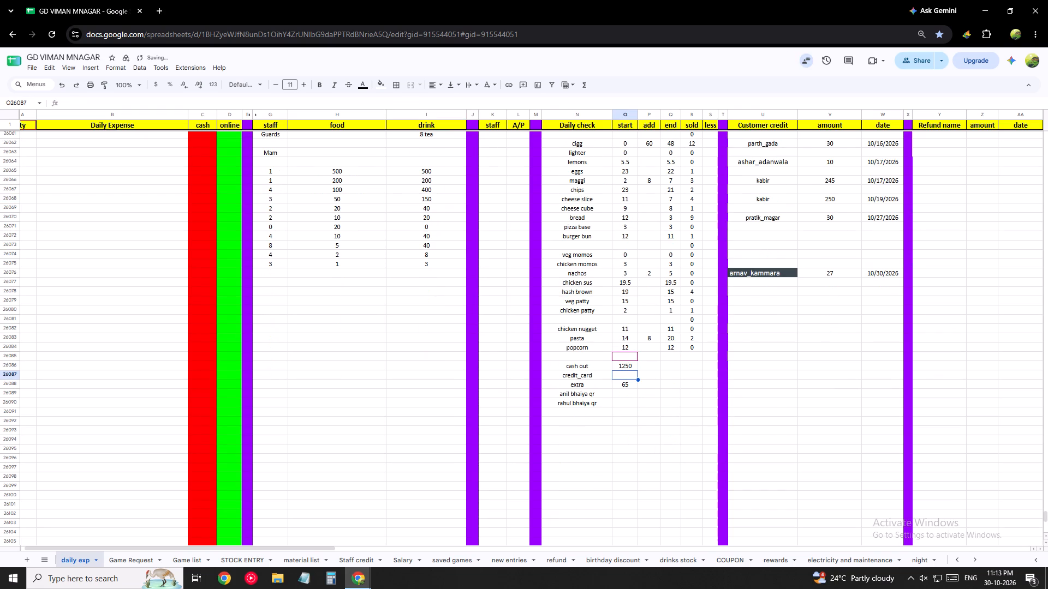